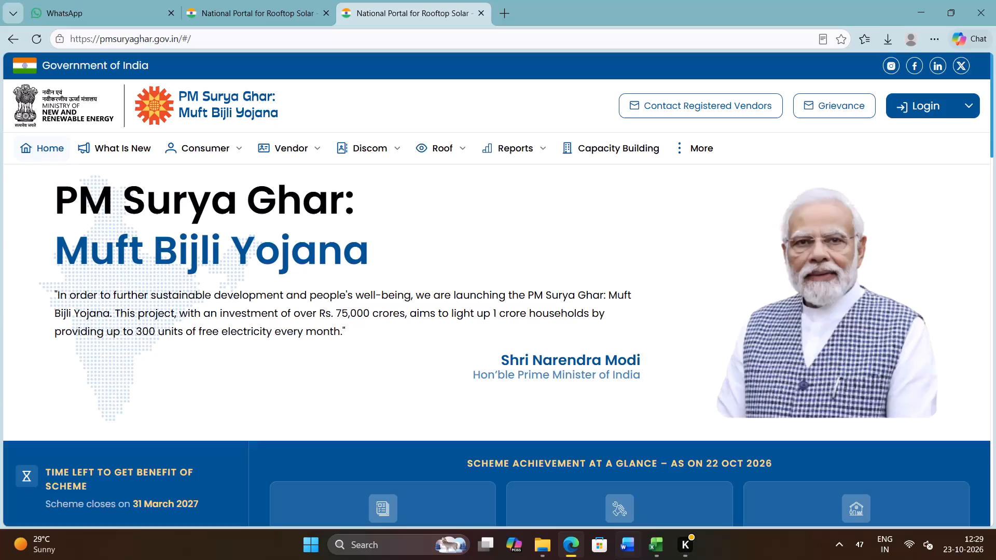
Switch to the LEADS workbook in Excel and select the row 481 lead entry dated 23-10-2026, from its name through its date.
{"action": "left_click", "coordinate": [659, 545]}
{"action": "left_click", "coordinate": [535, 413]}
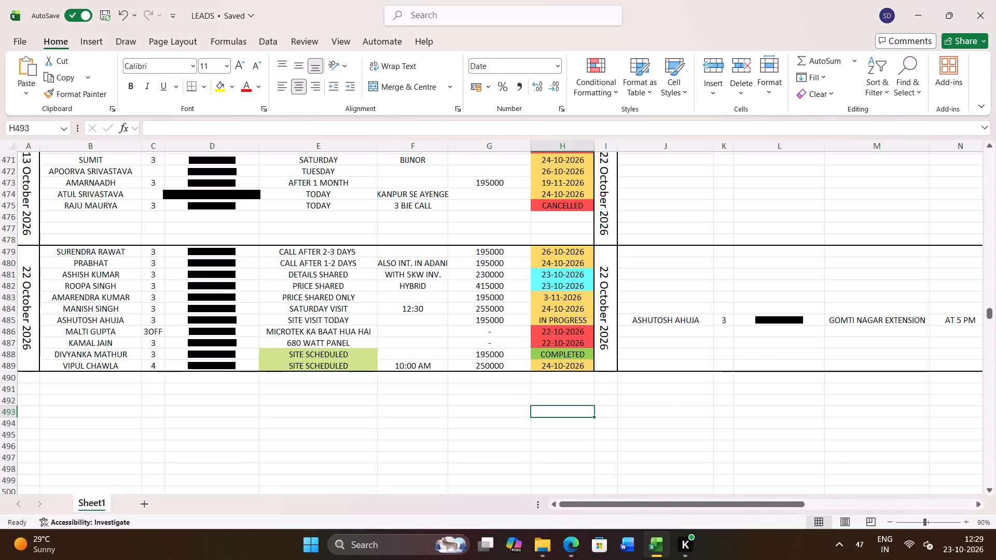
{"action": "left_click_drag", "start_coordinate": [545, 276], "coordinate": [145, 267]}
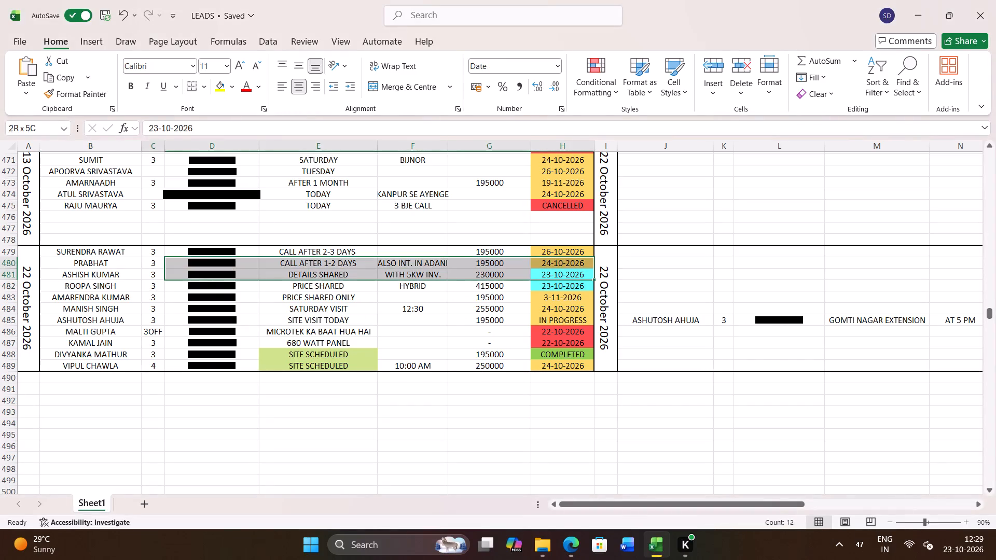
{"action": "left_click_drag", "start_coordinate": [145, 267], "coordinate": [109, 274]}
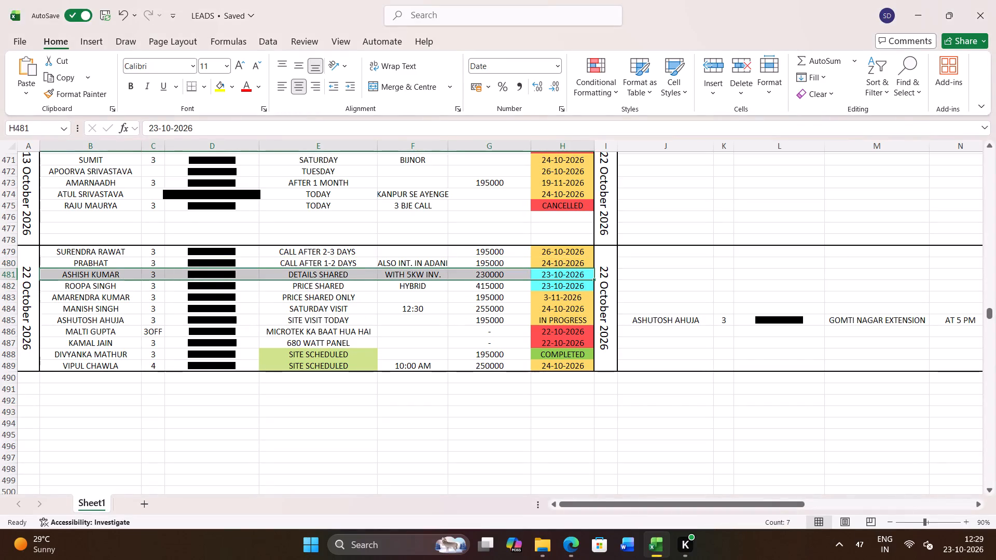
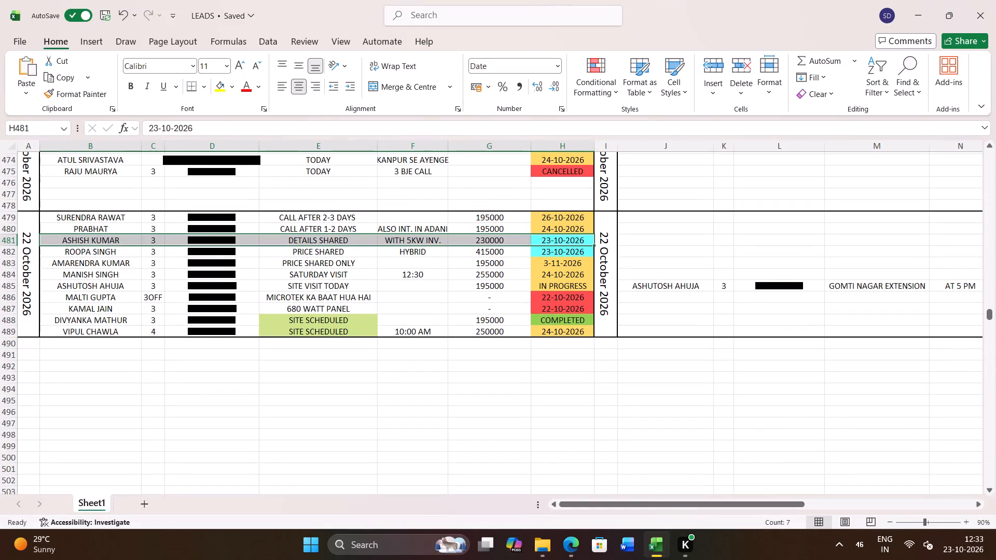
Select the empty name cell B490, directly below the last lead in the 22 October 2026 block.
{"action": "left_click", "coordinate": [73, 343]}
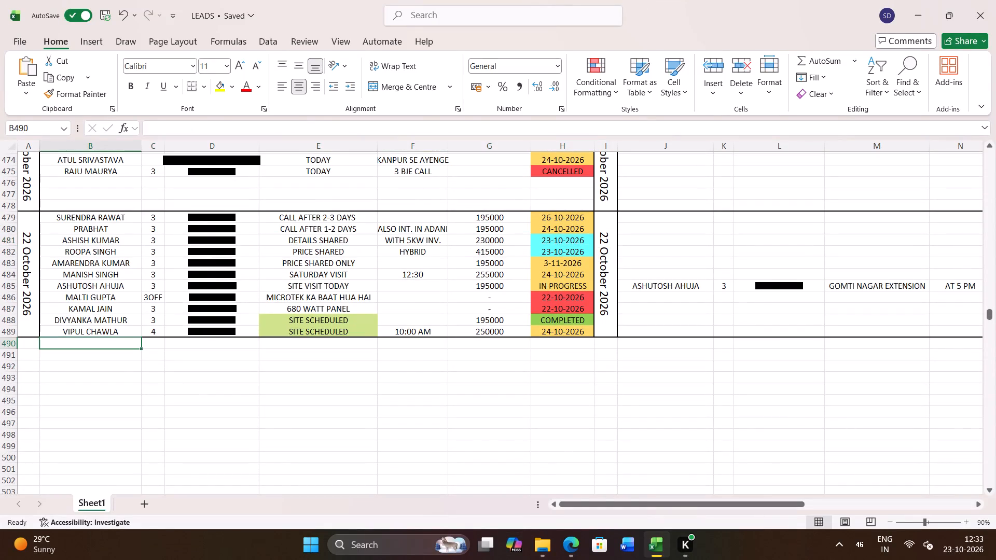
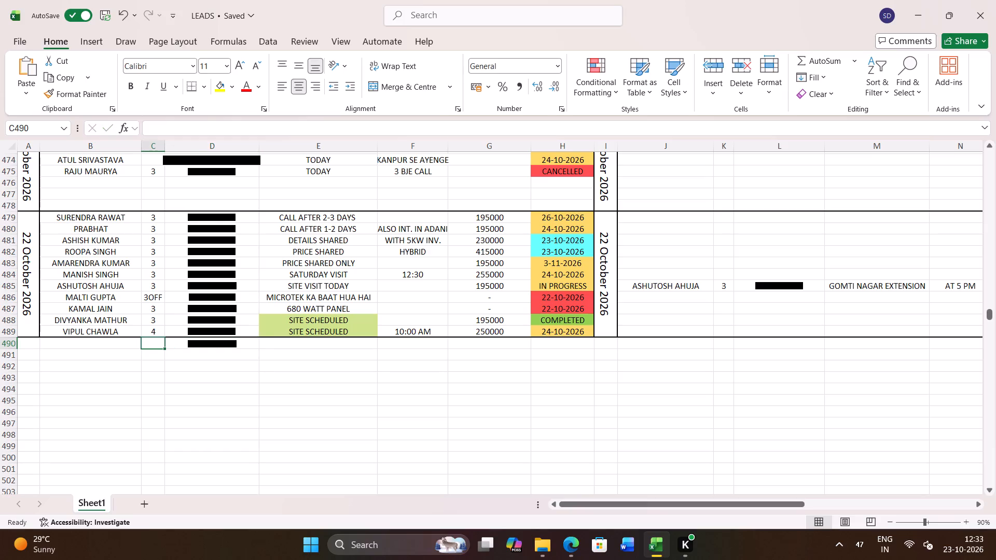
Enter 3 in C490 and the new customer's name in B490.
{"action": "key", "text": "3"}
{"action": "left_click", "coordinate": [123, 344]}
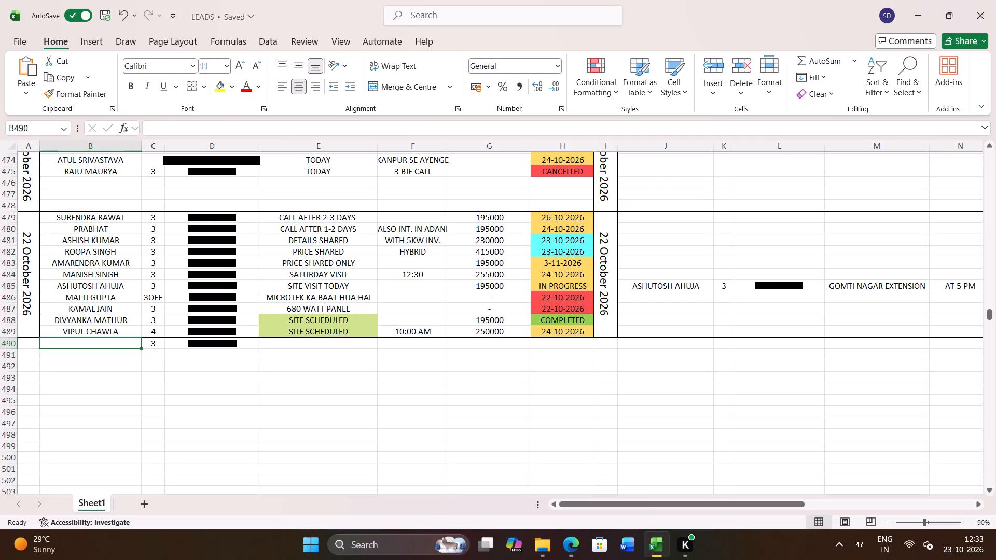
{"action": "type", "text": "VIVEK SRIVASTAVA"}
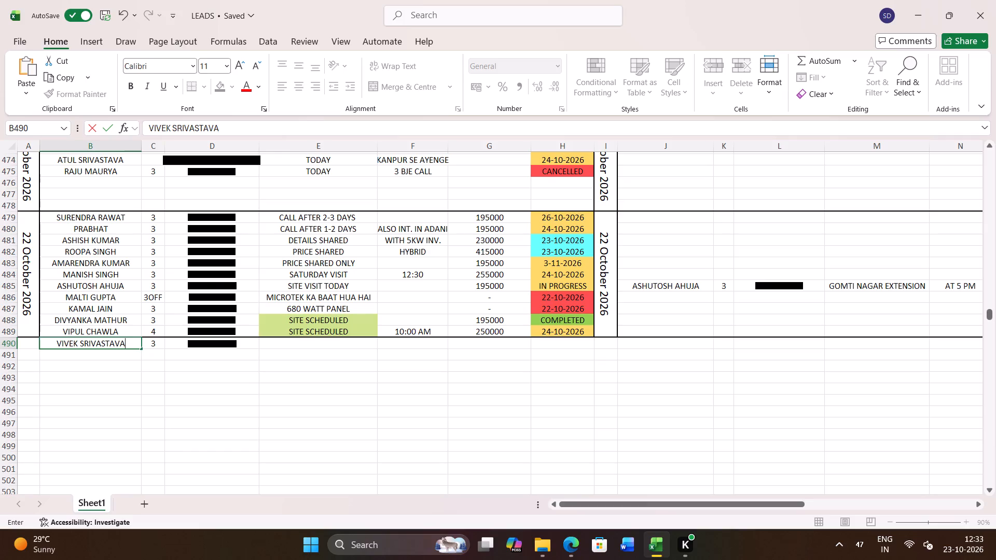
Add the remark "KAL 9:30 SE 10:30" for the new lead in E490.
{"action": "left_click", "coordinate": [320, 341]}
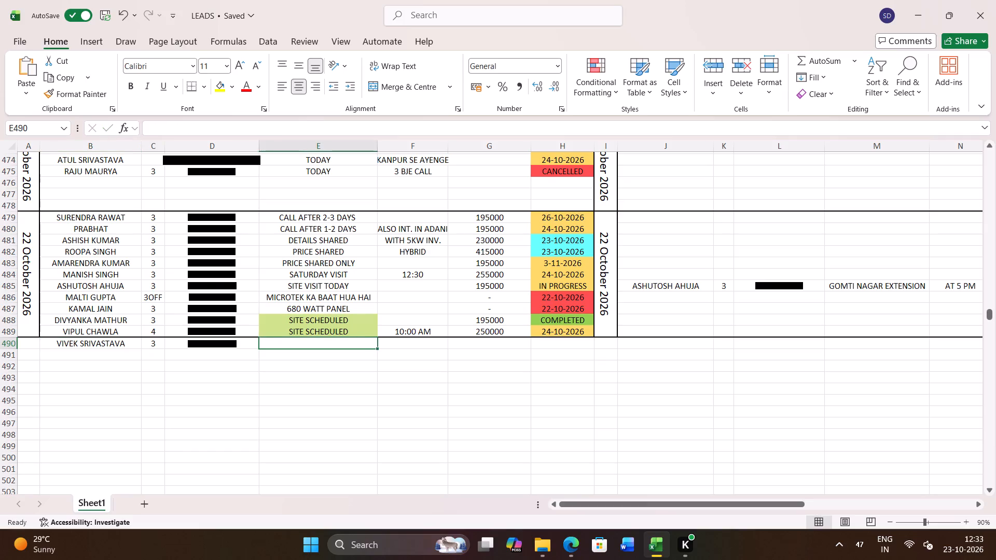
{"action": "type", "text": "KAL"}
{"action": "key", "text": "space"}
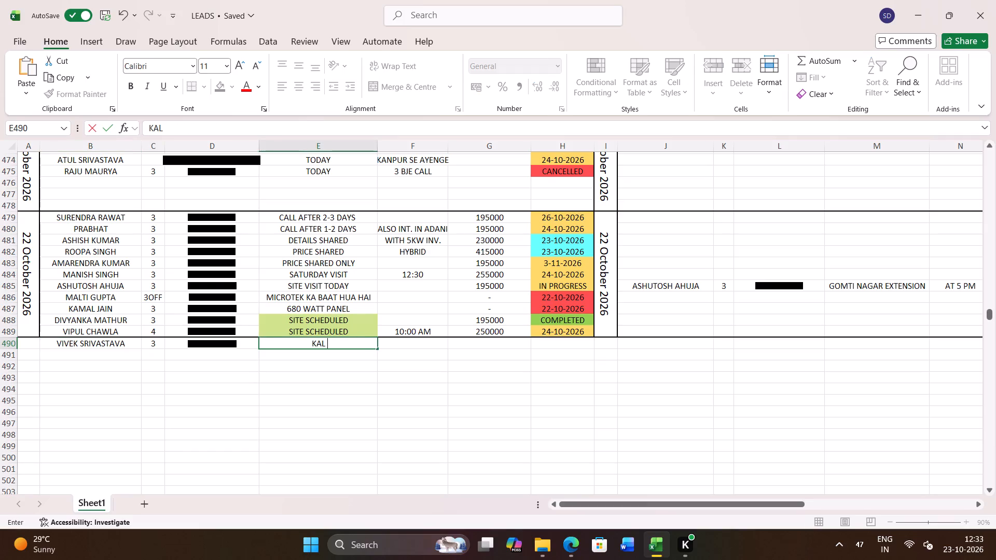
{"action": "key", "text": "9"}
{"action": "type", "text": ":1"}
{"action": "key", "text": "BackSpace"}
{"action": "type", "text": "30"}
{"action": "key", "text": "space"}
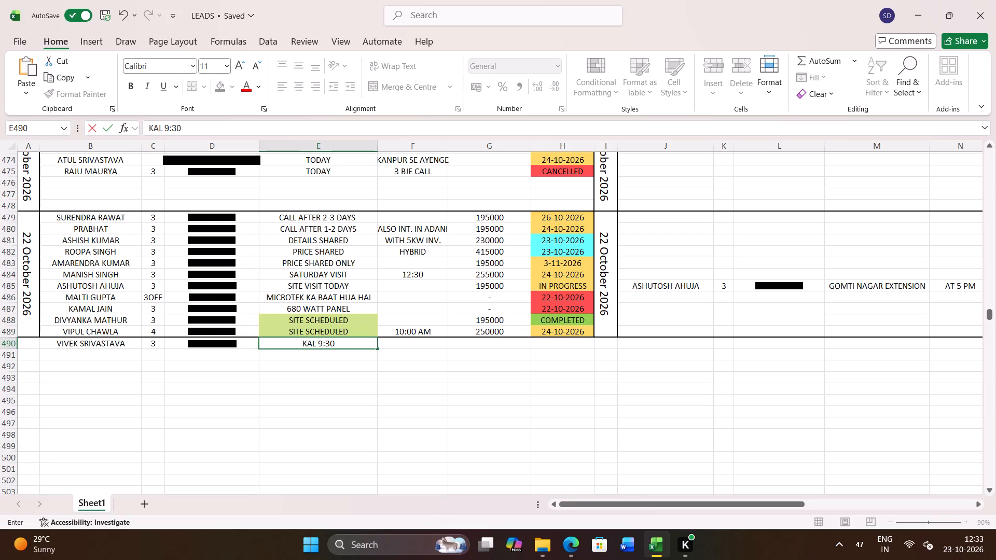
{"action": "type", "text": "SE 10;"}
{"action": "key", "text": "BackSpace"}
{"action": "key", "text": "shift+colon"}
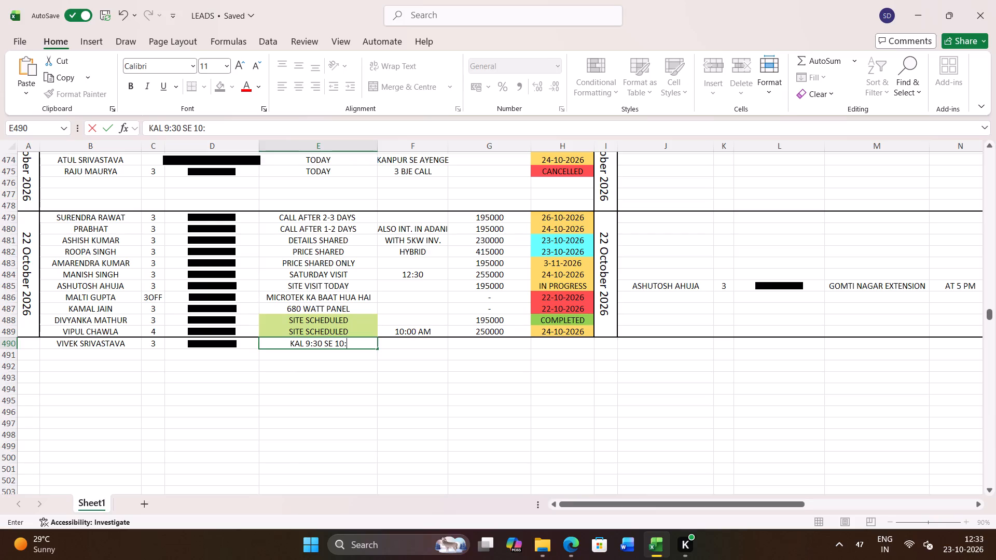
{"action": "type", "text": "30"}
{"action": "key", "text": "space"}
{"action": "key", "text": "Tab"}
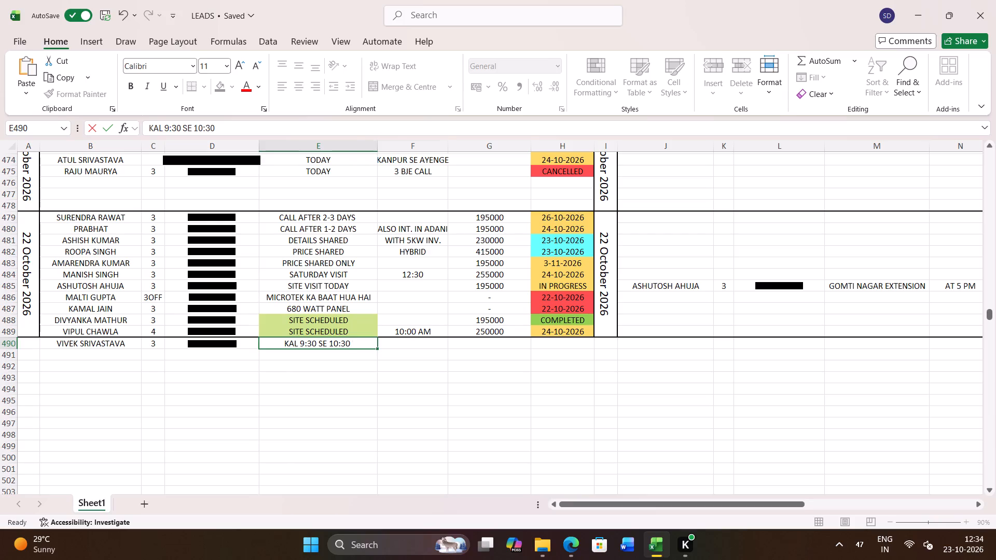
Enter the price 195000 in G490 and the follow-up date 24 OCT in H490.
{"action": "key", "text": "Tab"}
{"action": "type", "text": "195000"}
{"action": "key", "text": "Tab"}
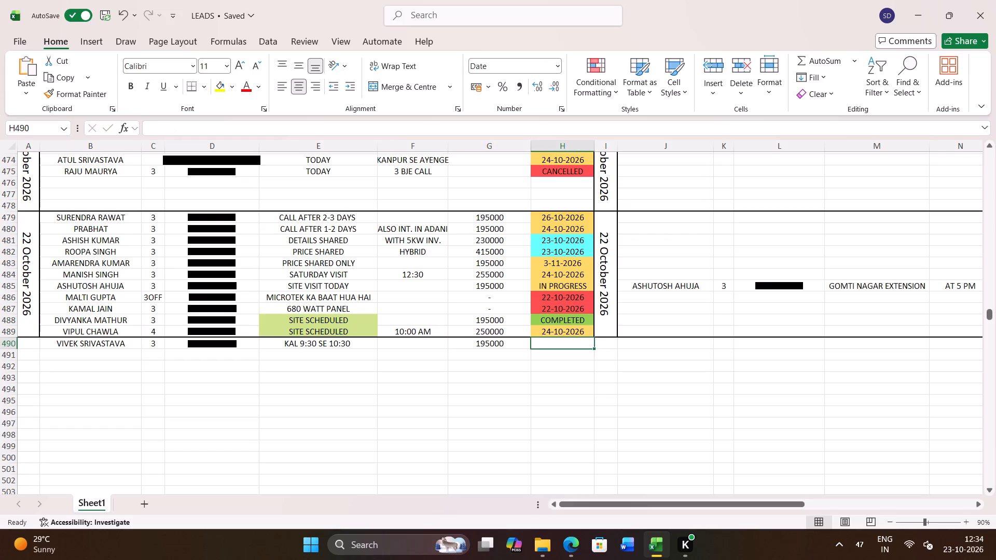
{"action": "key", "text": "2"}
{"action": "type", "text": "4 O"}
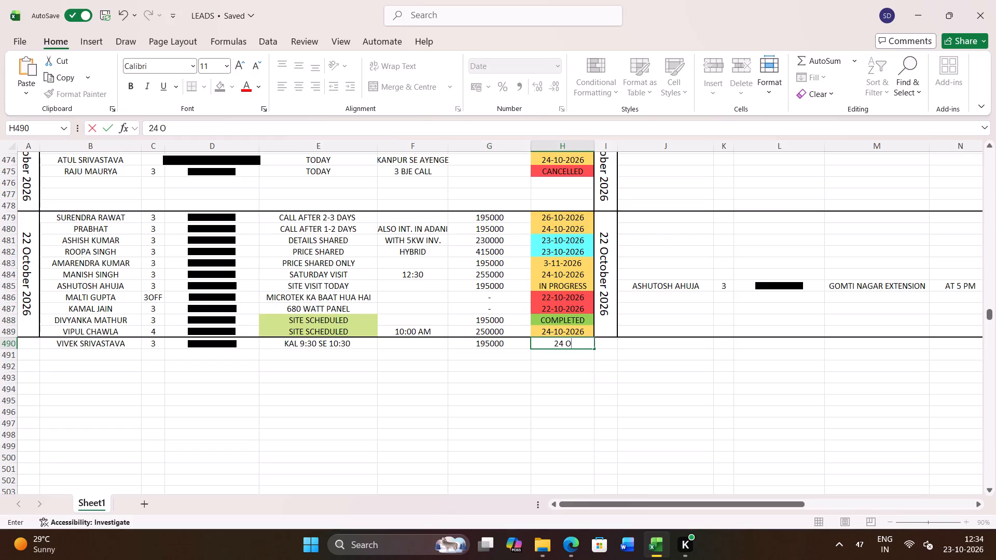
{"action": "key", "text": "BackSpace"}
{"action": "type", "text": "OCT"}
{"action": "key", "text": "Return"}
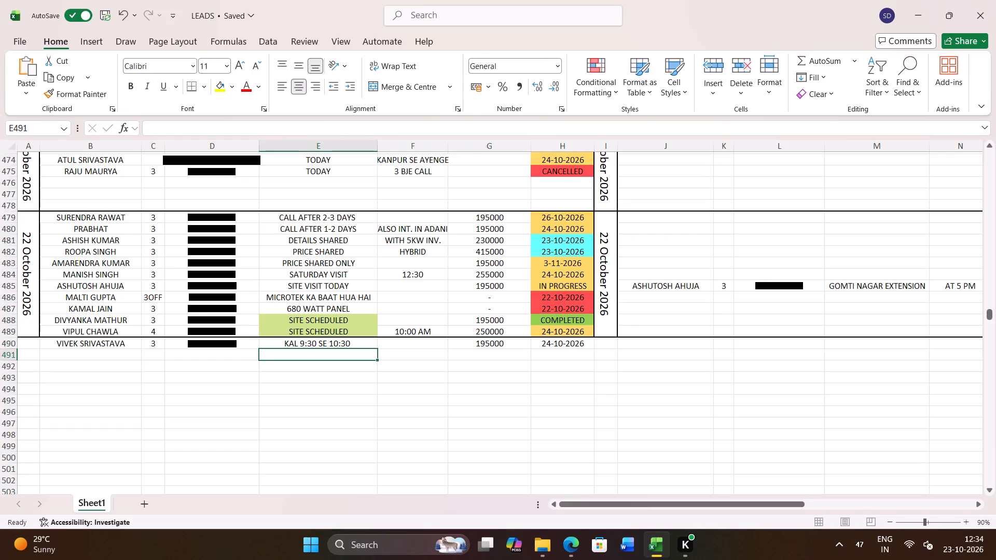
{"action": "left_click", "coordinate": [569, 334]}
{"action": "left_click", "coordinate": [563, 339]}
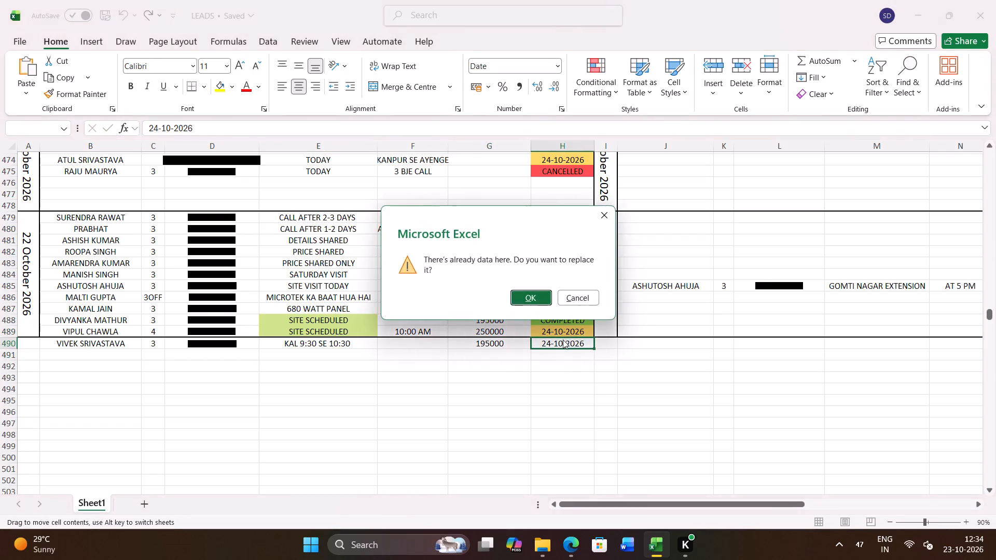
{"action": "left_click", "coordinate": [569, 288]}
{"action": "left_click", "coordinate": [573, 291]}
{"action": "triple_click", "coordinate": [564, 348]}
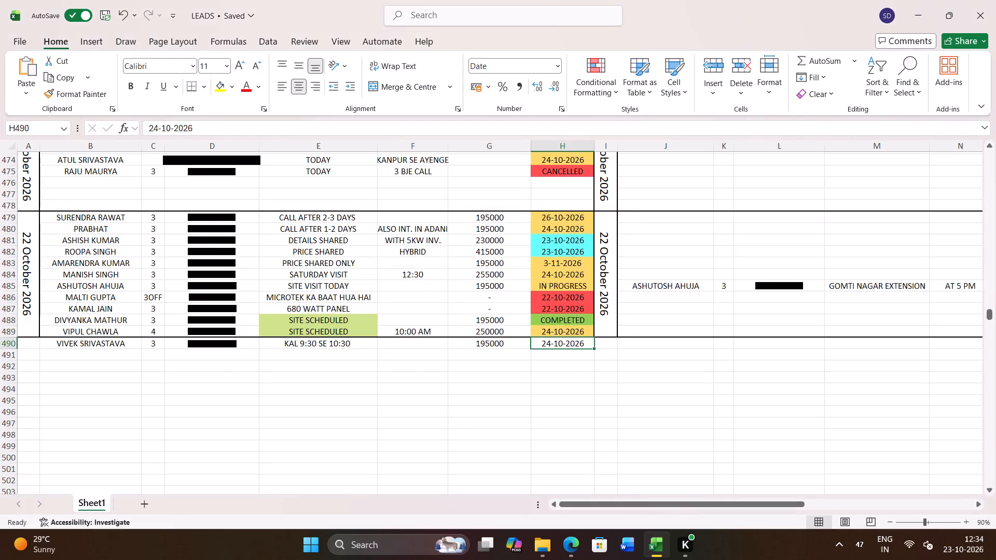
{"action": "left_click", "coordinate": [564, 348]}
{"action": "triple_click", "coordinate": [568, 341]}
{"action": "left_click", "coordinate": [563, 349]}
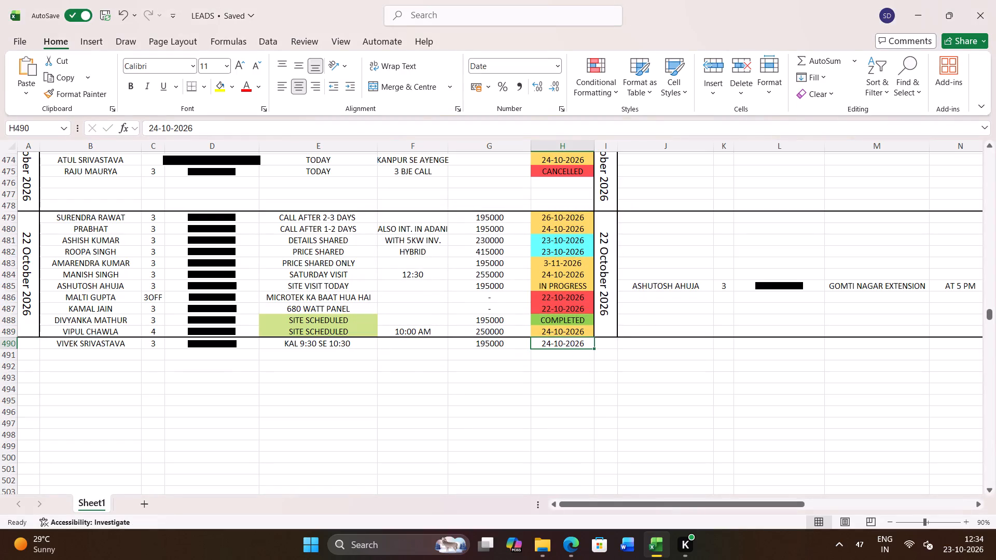
Move the follow-up date from H490 down into H491.
{"action": "left_click", "coordinate": [559, 350]}
{"action": "left_click", "coordinate": [556, 355]}
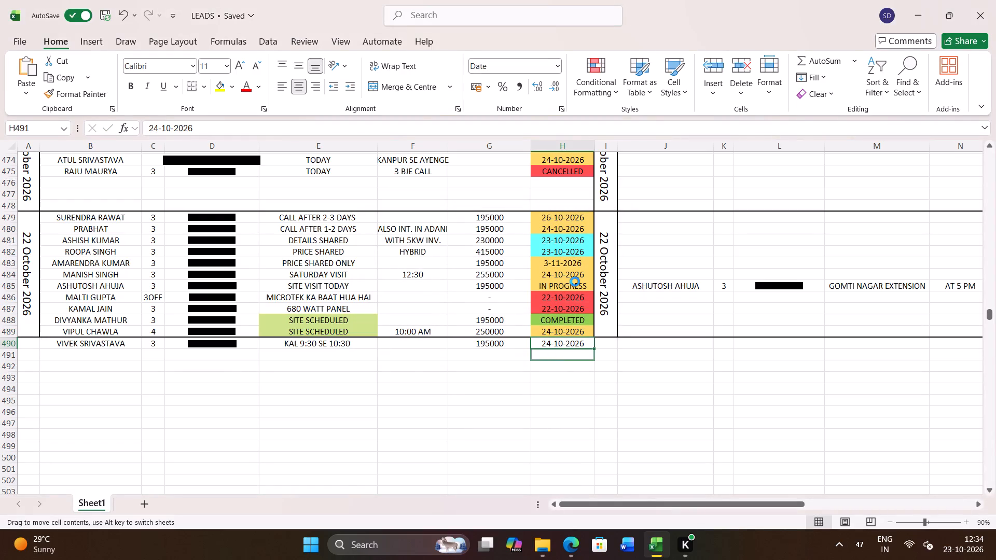
{"action": "left_click", "coordinate": [564, 345]}
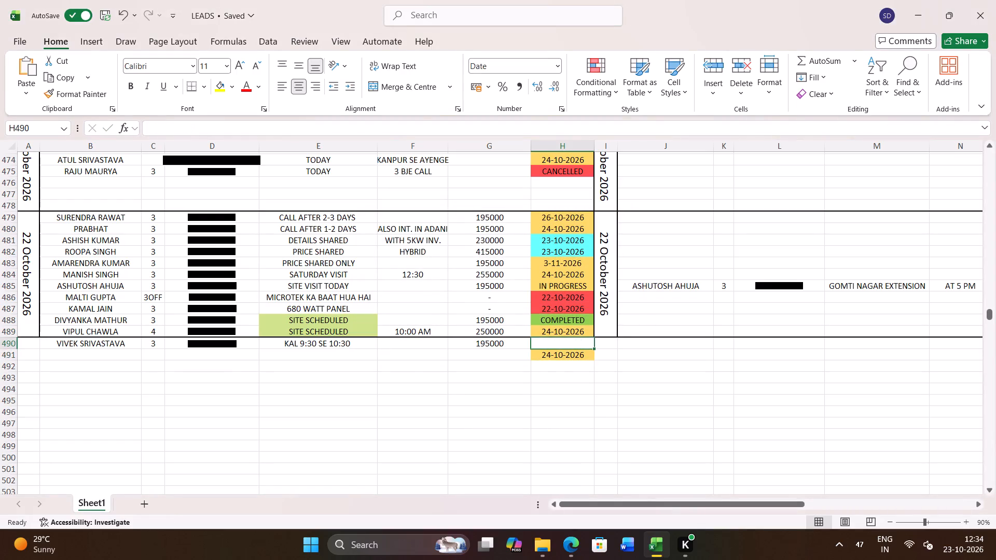
Copy the date 24-10-2026 from H491 back into H490 and clear H491.
{"action": "left_click", "coordinate": [562, 357]}
{"action": "key", "text": "ctrl+x"}
{"action": "left_click", "coordinate": [551, 340]}
{"action": "key", "text": "ctrl+c"}
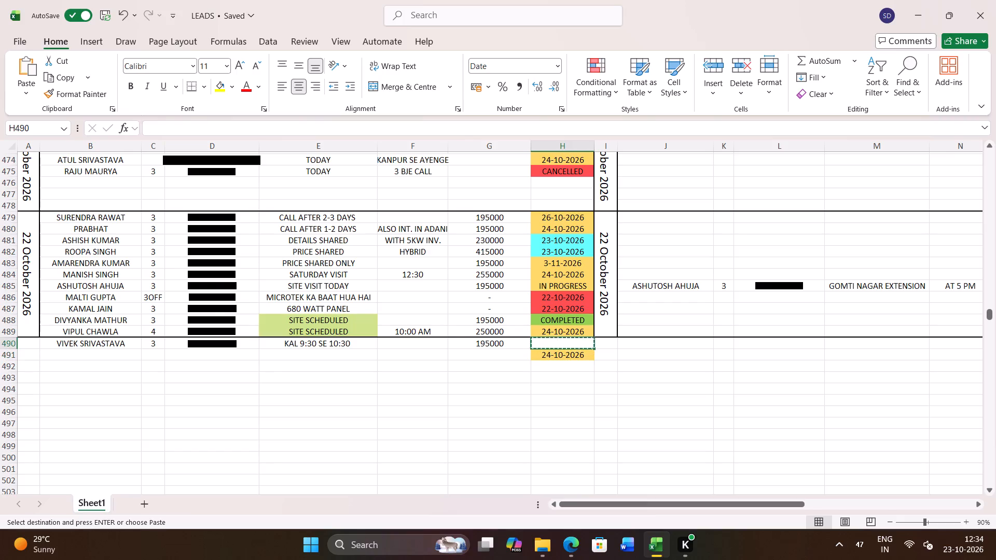
{"action": "key", "text": "ctrl+v"}
{"action": "left_click", "coordinate": [560, 356]}
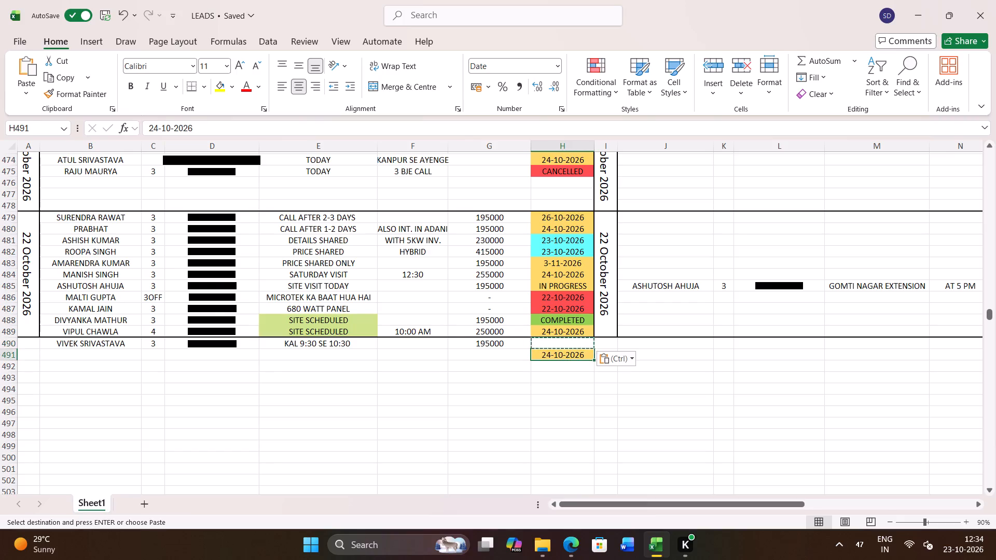
{"action": "key", "text": "ctrl+c"}
{"action": "left_click", "coordinate": [553, 341], "text": "ctrl"}
{"action": "key", "text": "ctrl+v"}
{"action": "left_click", "coordinate": [565, 375]}
{"action": "left_click", "coordinate": [560, 349]}
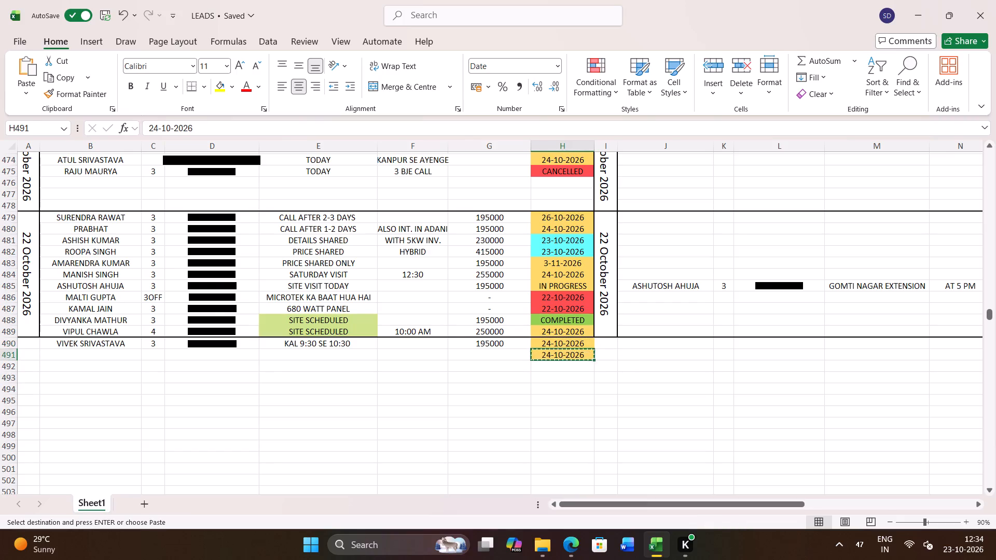
{"action": "key", "text": "BackSpace"}
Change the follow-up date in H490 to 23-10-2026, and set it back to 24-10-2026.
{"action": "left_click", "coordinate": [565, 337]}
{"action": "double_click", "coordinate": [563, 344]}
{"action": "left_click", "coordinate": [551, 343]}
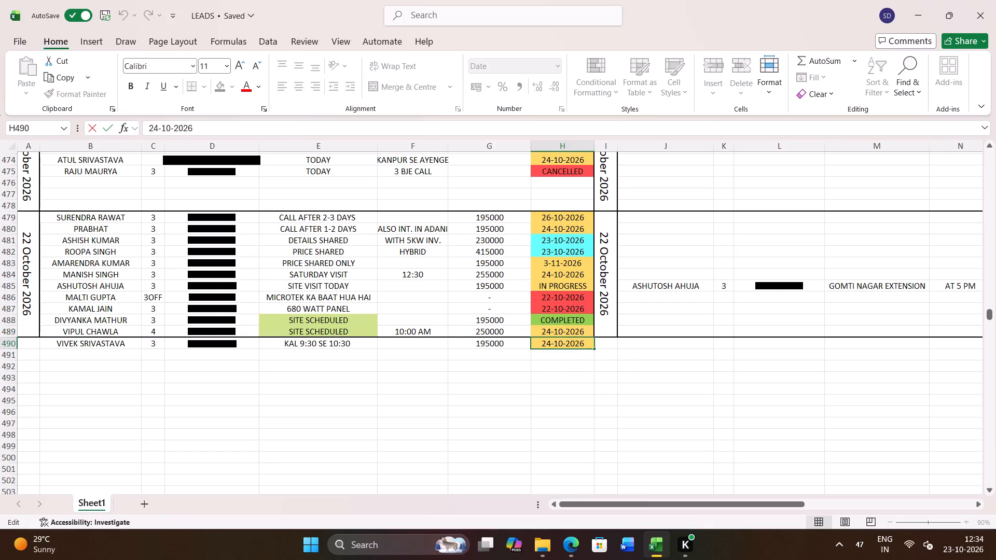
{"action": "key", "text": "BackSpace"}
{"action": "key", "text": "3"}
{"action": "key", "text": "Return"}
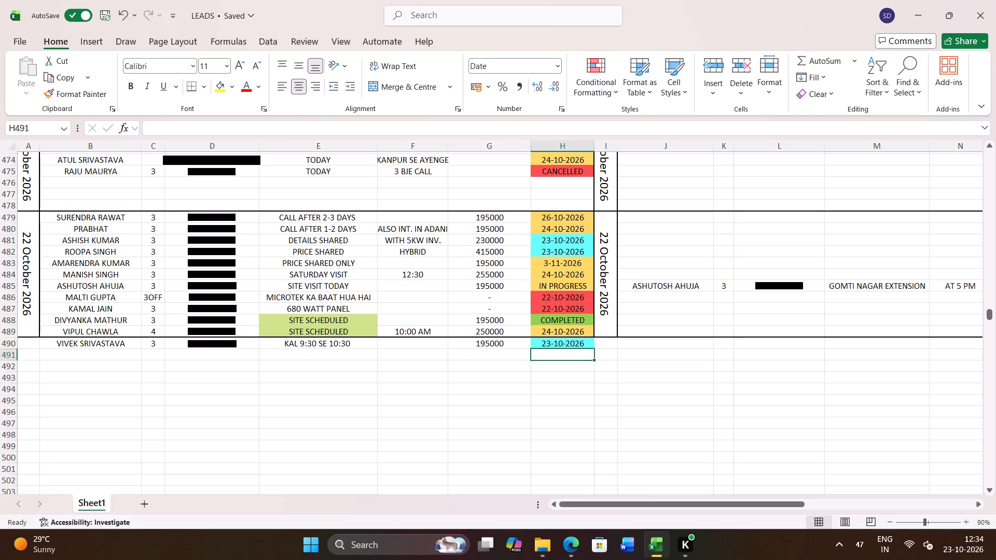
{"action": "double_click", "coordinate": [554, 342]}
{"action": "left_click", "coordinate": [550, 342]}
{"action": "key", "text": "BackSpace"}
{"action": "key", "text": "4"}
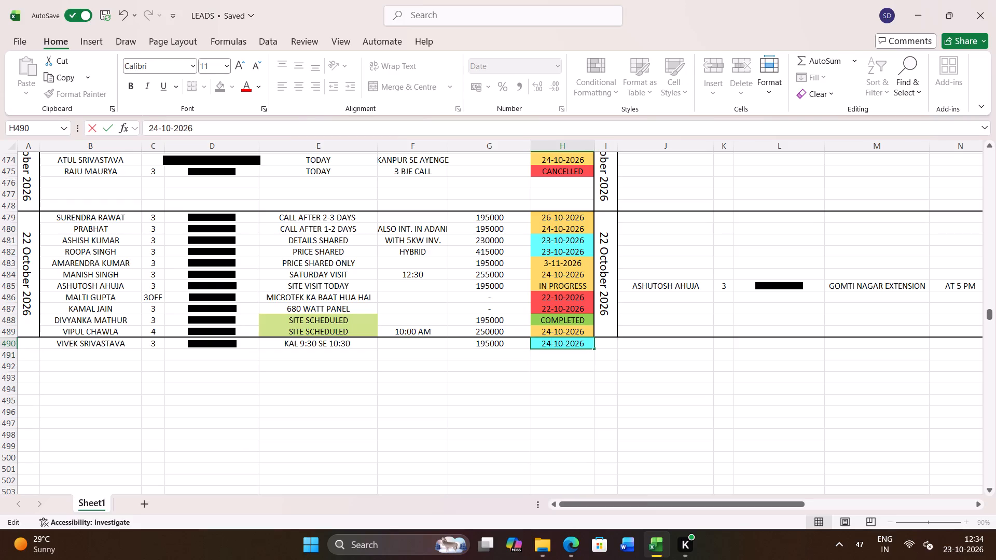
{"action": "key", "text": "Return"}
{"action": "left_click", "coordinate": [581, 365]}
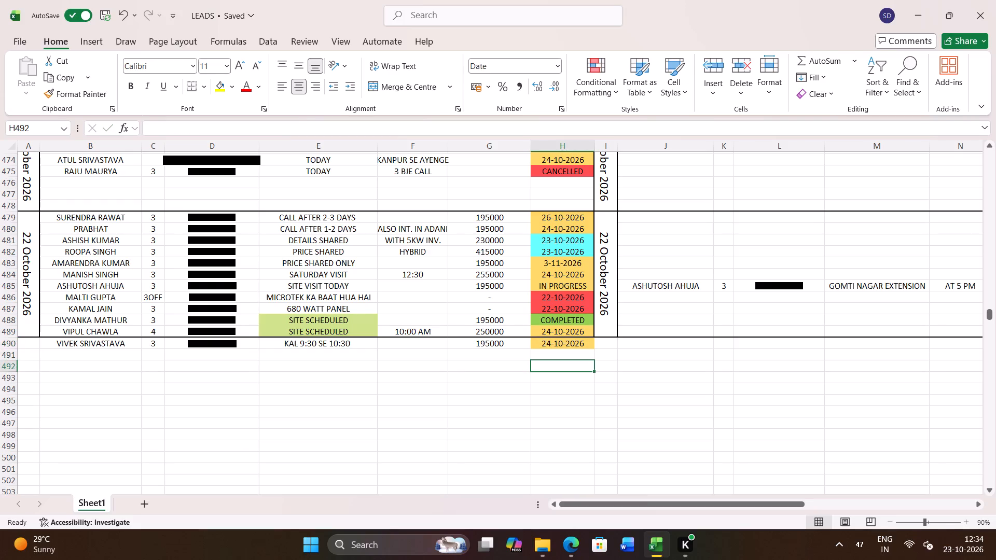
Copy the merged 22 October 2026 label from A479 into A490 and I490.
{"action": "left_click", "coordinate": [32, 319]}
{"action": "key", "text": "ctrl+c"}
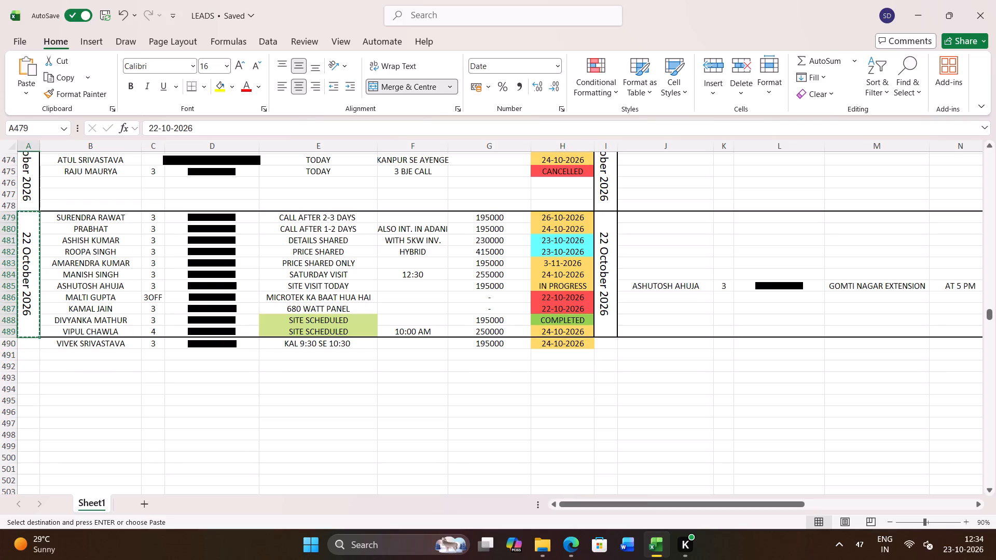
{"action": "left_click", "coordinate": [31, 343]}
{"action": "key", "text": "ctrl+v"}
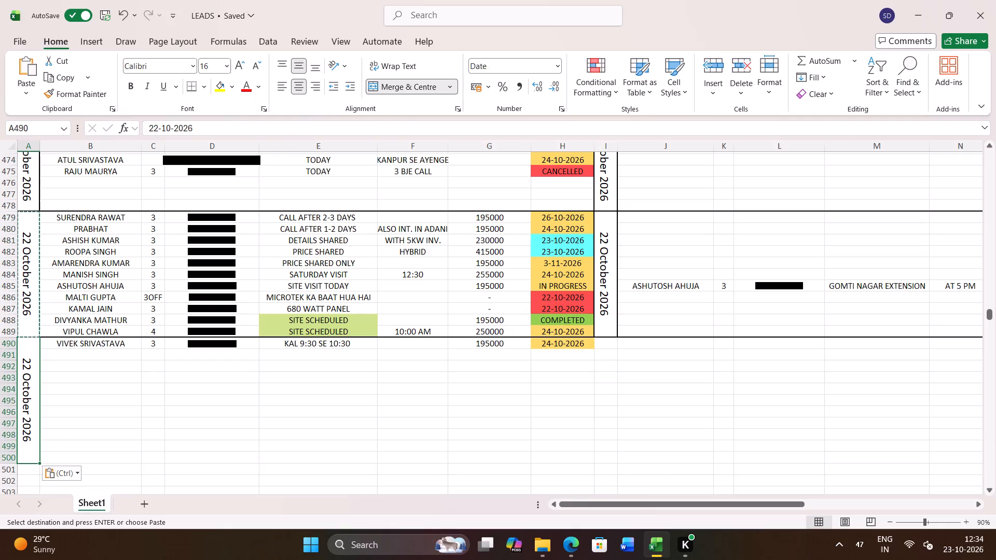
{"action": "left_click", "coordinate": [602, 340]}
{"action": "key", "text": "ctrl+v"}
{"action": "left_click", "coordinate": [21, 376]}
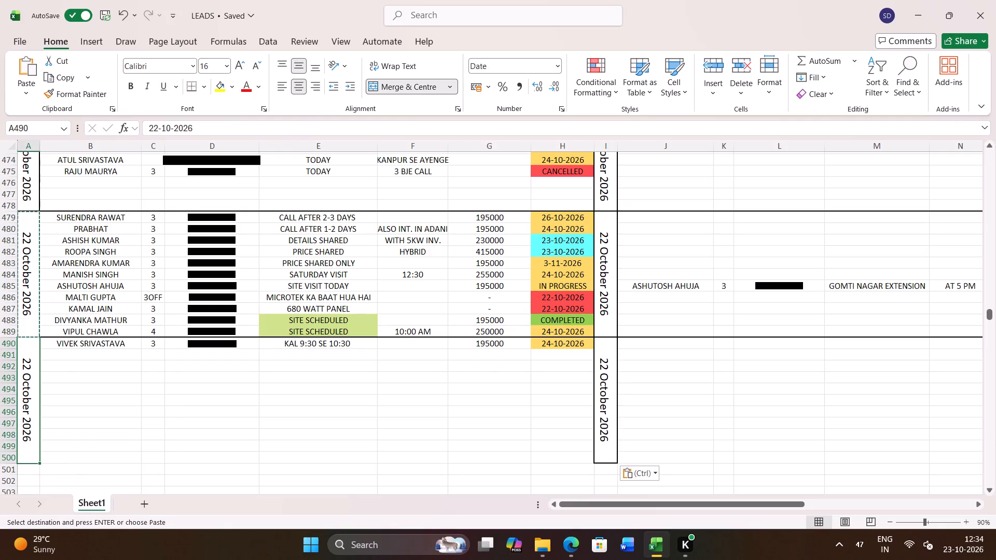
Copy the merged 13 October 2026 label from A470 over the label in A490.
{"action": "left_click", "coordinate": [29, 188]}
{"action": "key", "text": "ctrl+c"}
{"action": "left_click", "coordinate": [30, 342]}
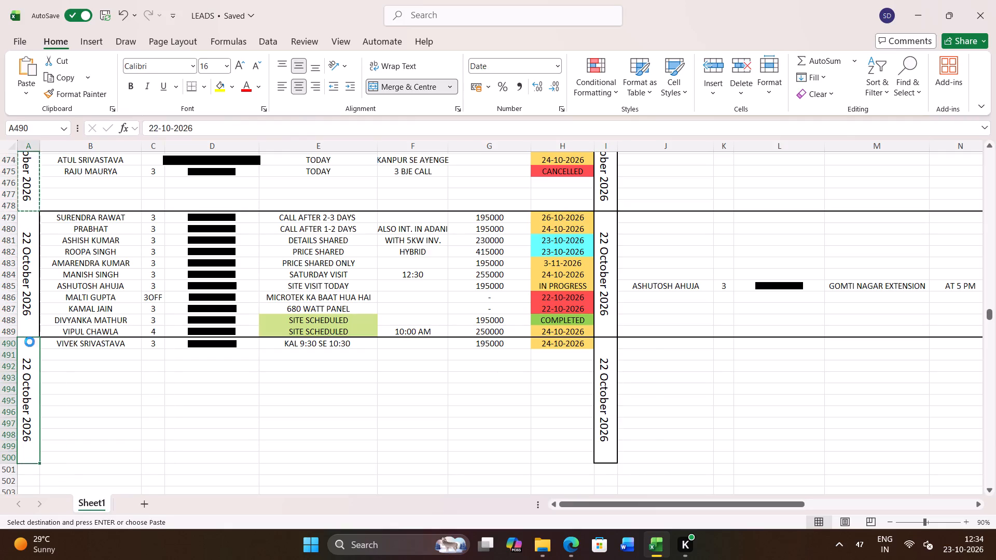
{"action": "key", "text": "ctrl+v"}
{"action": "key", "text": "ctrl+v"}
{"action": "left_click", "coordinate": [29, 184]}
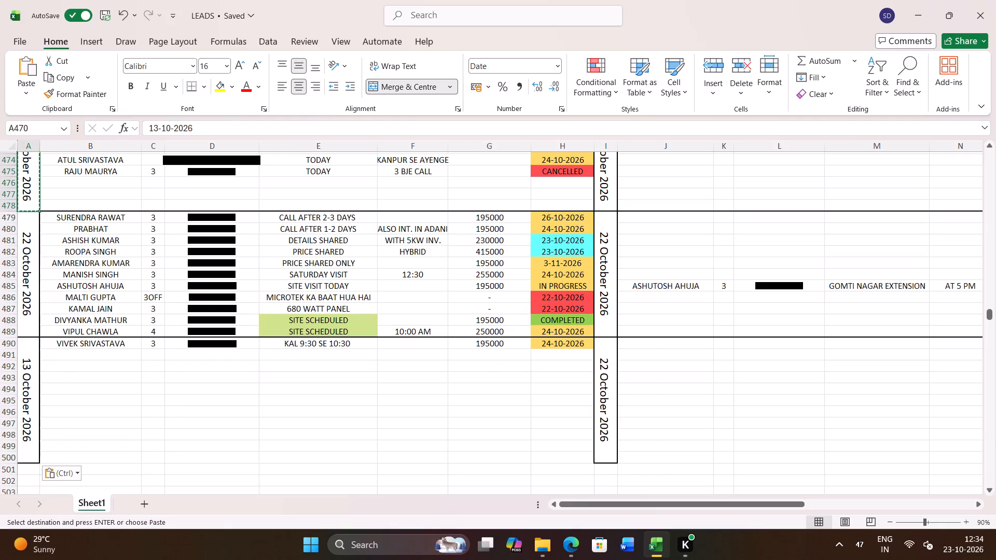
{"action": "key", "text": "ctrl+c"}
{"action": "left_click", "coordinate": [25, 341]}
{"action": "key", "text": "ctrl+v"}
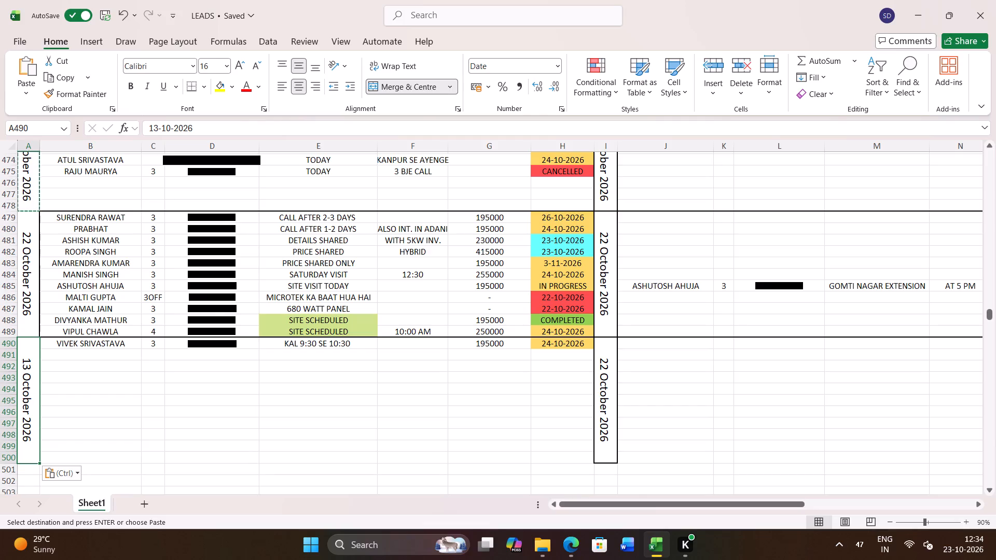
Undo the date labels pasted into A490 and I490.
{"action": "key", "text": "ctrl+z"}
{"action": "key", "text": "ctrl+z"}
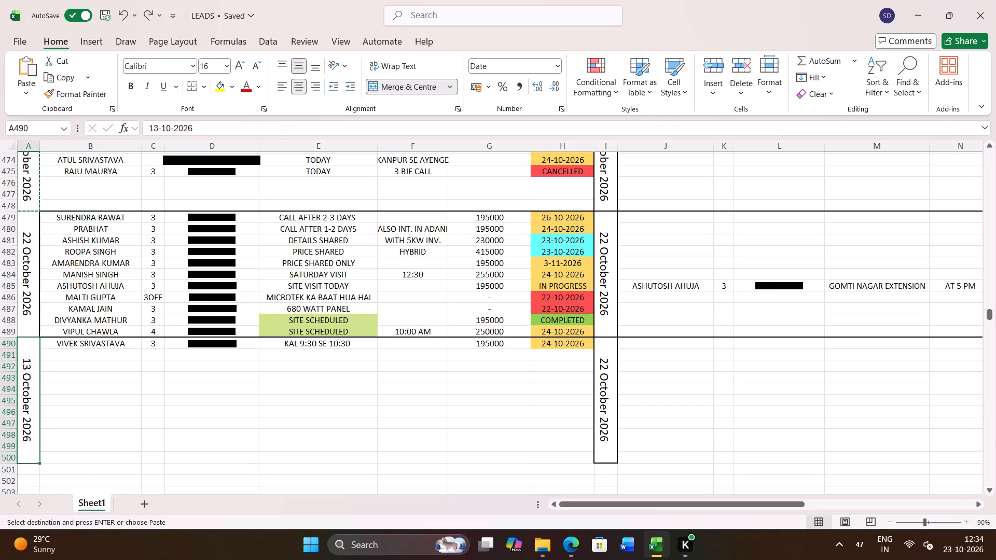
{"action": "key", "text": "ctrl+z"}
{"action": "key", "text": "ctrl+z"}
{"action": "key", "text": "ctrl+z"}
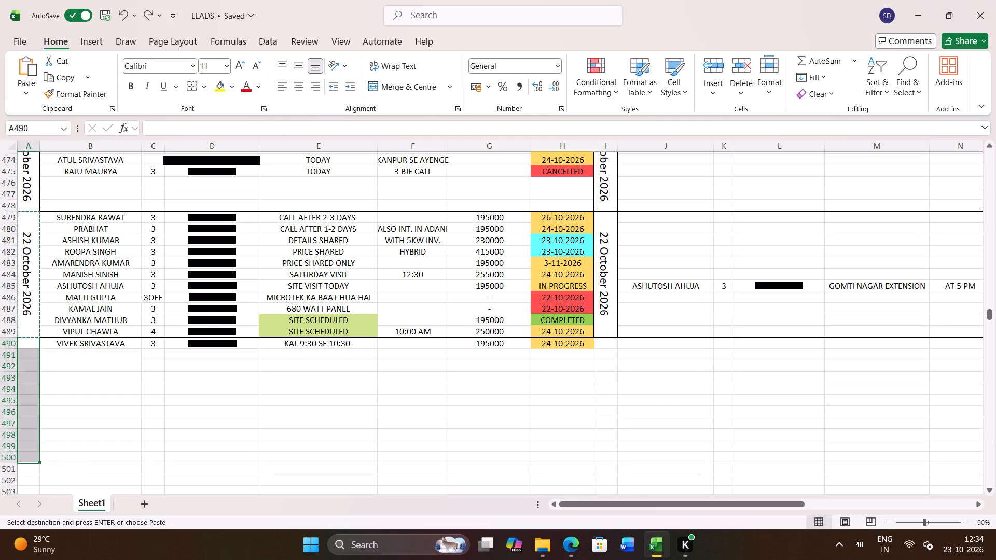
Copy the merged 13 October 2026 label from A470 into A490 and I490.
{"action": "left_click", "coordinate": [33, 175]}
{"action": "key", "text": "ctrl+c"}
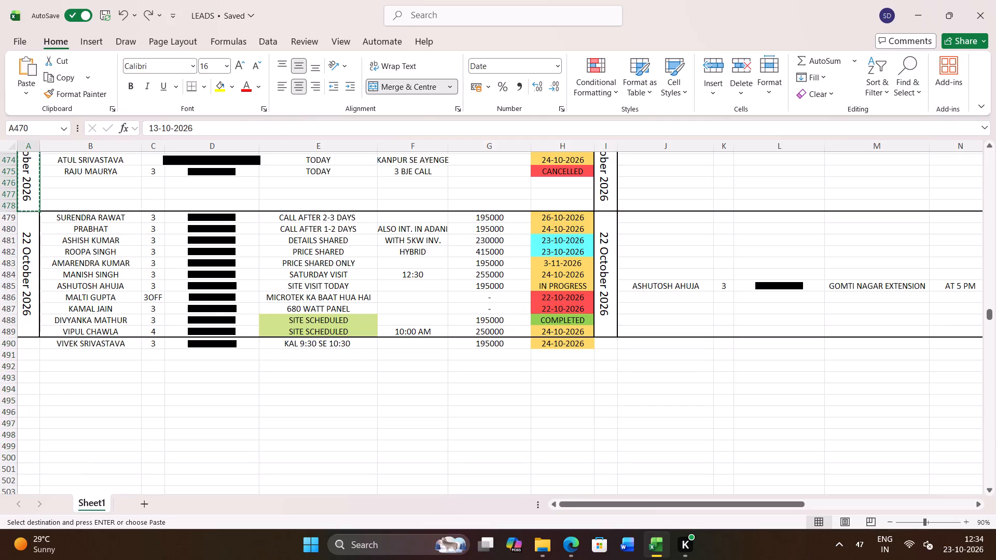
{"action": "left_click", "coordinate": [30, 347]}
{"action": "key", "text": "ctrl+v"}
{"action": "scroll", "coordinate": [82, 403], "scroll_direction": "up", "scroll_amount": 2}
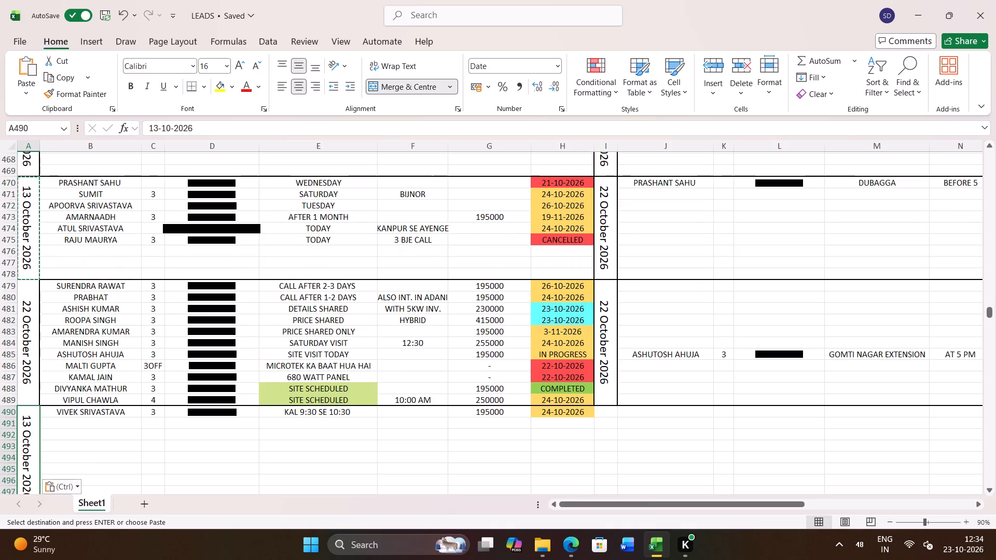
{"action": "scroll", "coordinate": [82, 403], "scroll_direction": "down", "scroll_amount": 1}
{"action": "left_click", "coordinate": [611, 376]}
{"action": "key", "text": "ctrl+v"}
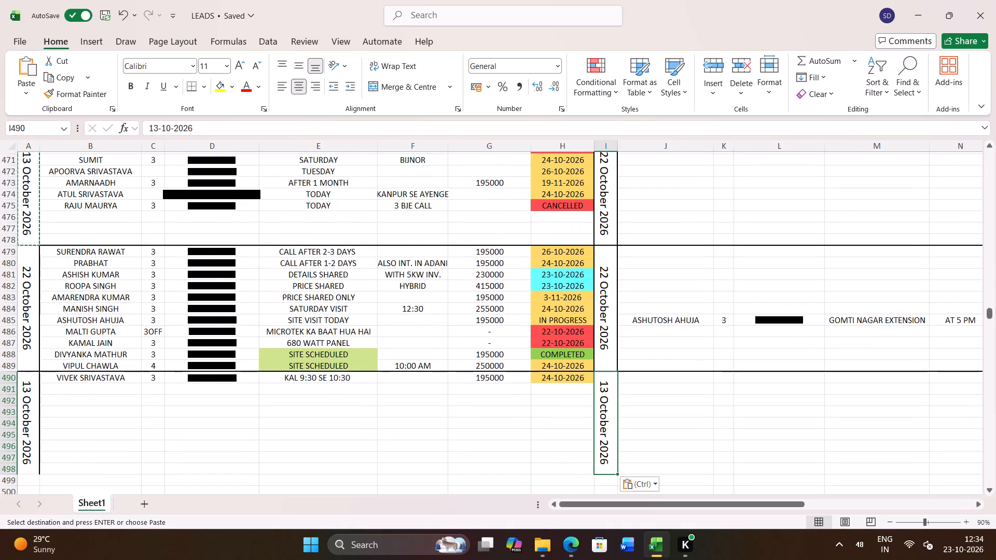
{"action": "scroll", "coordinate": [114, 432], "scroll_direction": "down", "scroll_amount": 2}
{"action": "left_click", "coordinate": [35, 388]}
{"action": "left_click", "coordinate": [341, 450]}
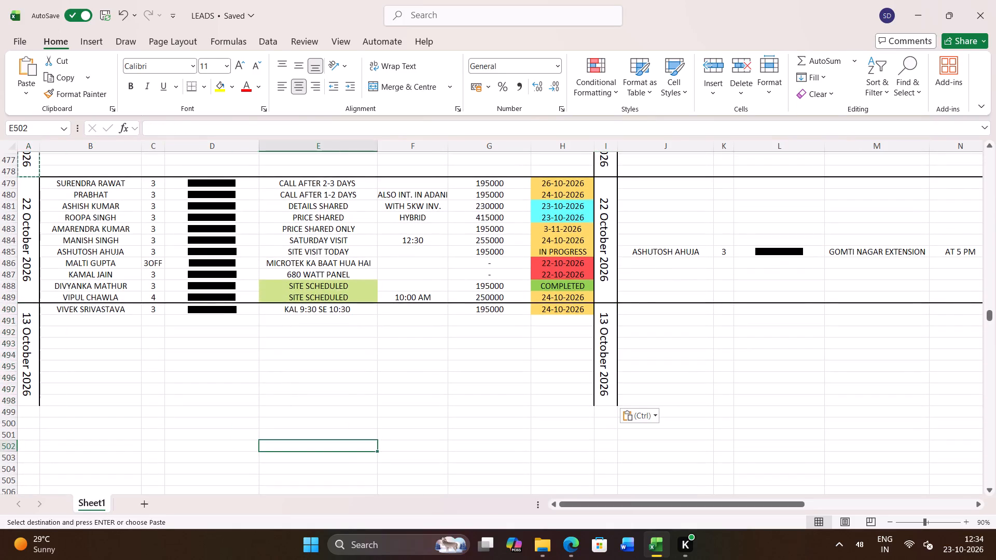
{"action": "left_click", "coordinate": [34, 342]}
Copy the merged 22 October 2026 label from I470 over the labels in A490 and I490.
{"action": "scroll", "coordinate": [594, 224], "scroll_direction": "up", "scroll_amount": 2}
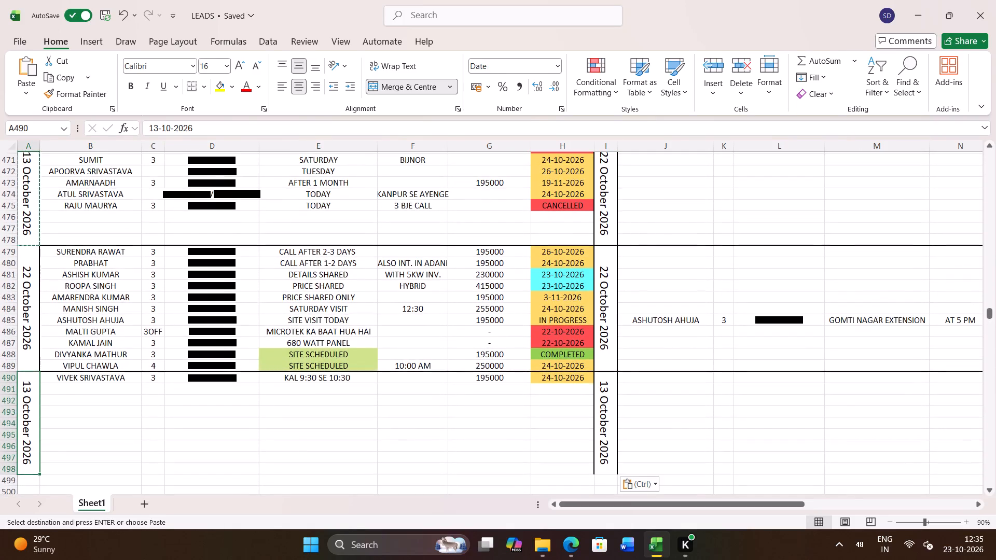
{"action": "left_click", "coordinate": [617, 201]}
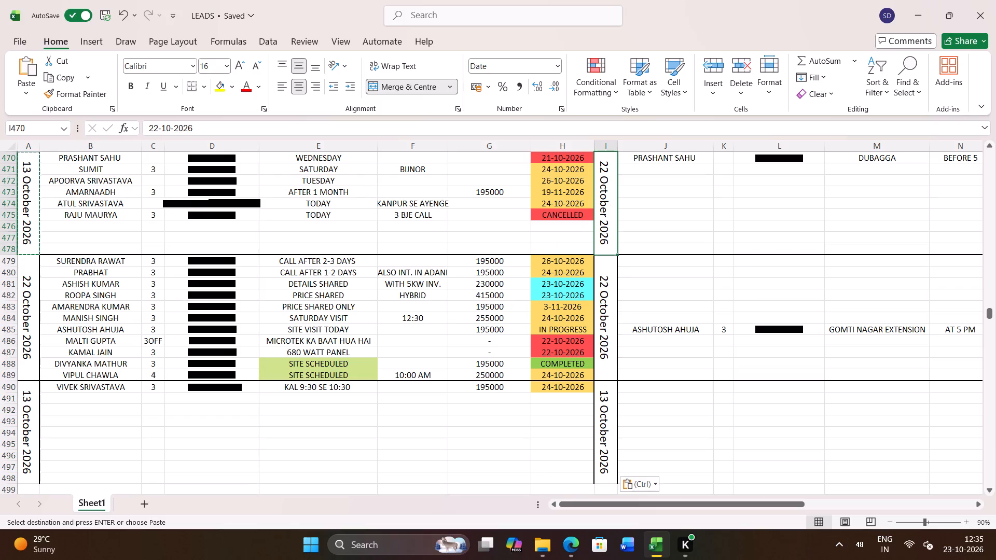
{"action": "key", "text": "ctrl+c"}
{"action": "left_click", "coordinate": [27, 387]}
{"action": "key", "text": "ctrl+v"}
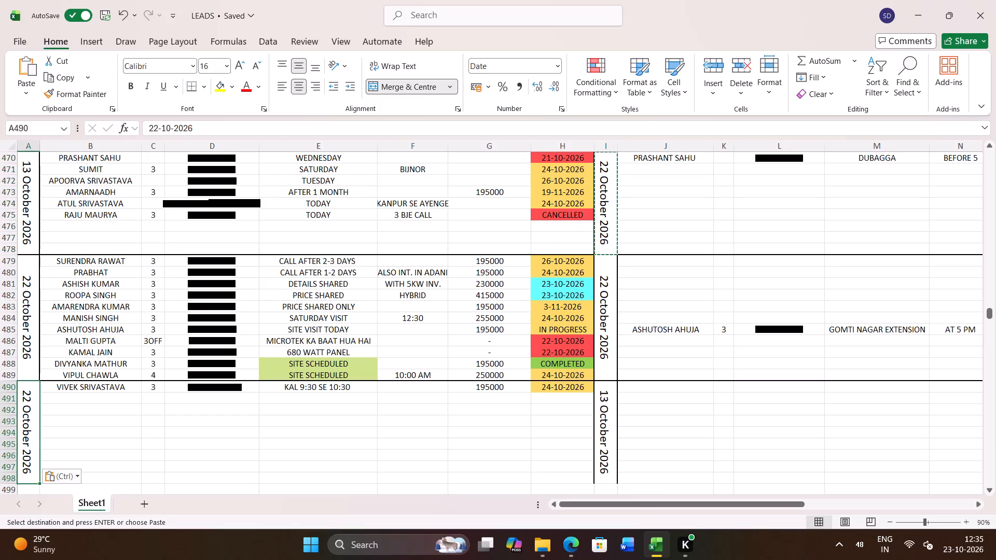
{"action": "left_click", "coordinate": [607, 390]}
{"action": "key", "text": "ctrl+v"}
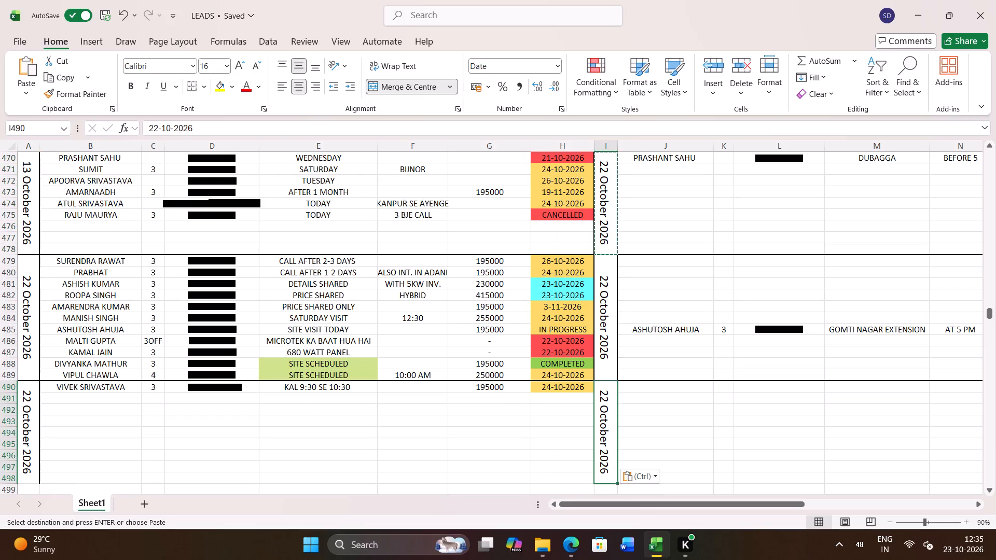
Select the empty cells B491:H491 directly below the new lead.
{"action": "left_click", "coordinate": [80, 442]}
{"action": "left_click_drag", "start_coordinate": [70, 397], "coordinate": [593, 390]}
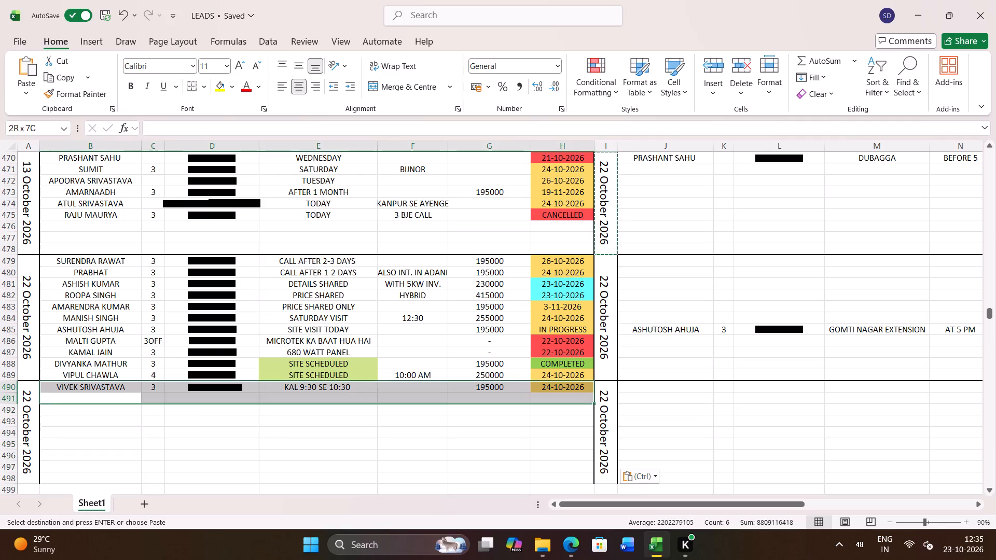
{"action": "left_click_drag", "start_coordinate": [593, 390], "coordinate": [589, 401]}
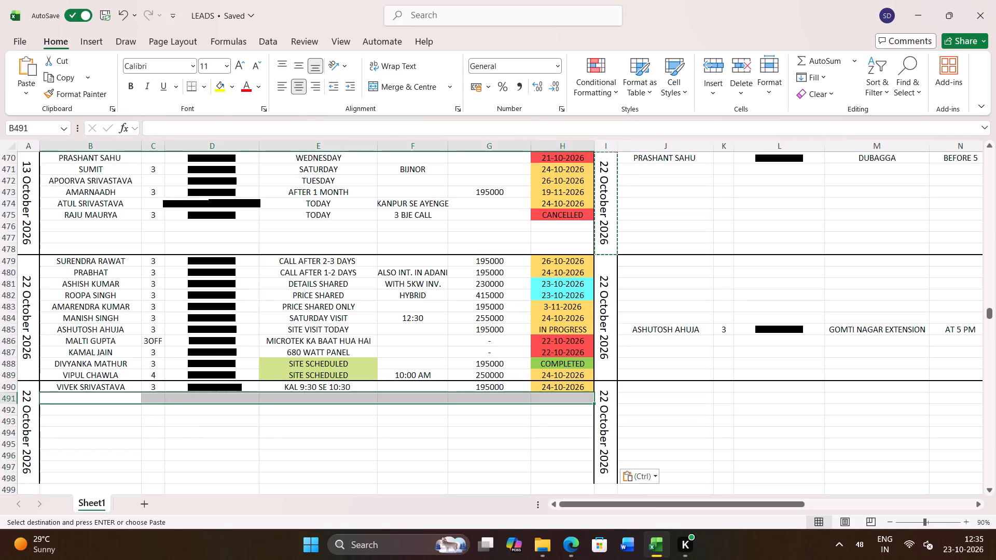
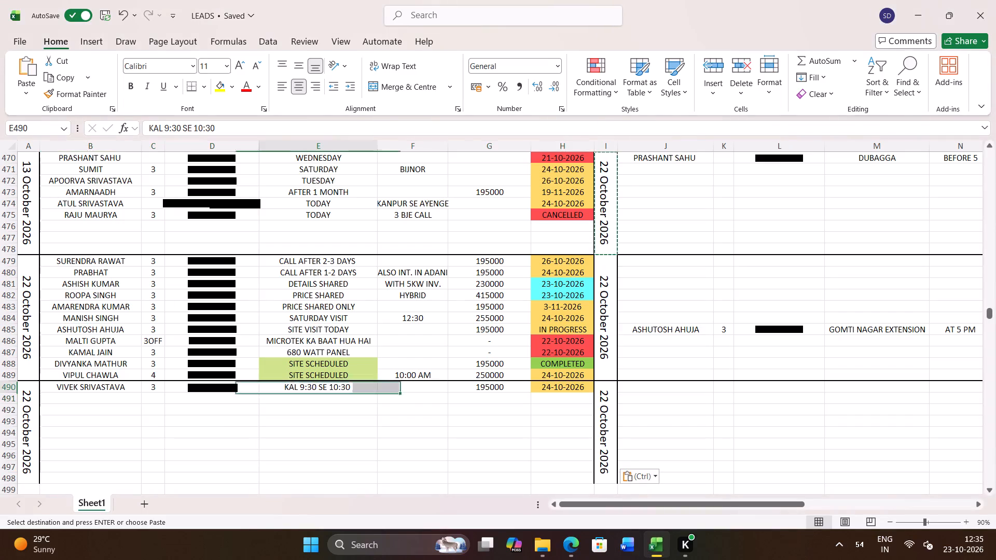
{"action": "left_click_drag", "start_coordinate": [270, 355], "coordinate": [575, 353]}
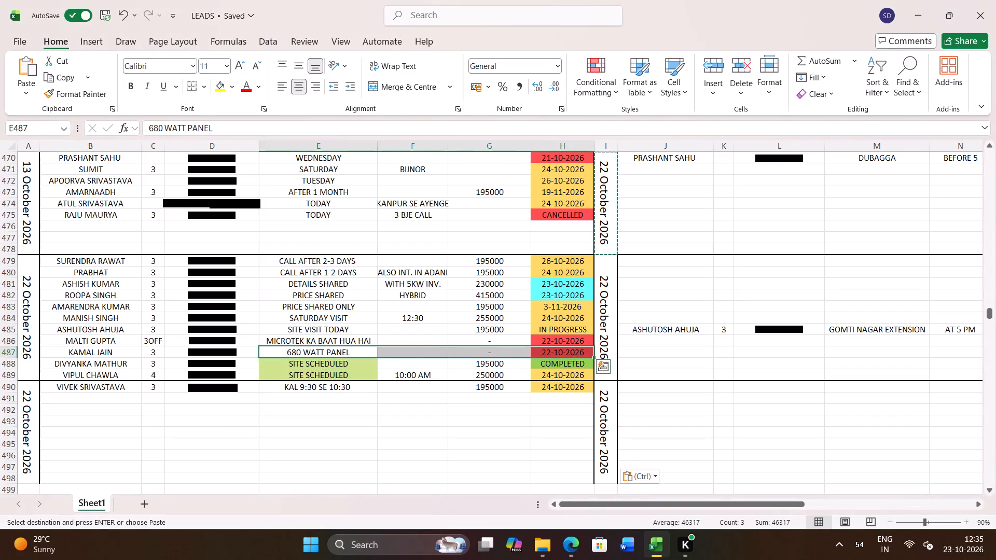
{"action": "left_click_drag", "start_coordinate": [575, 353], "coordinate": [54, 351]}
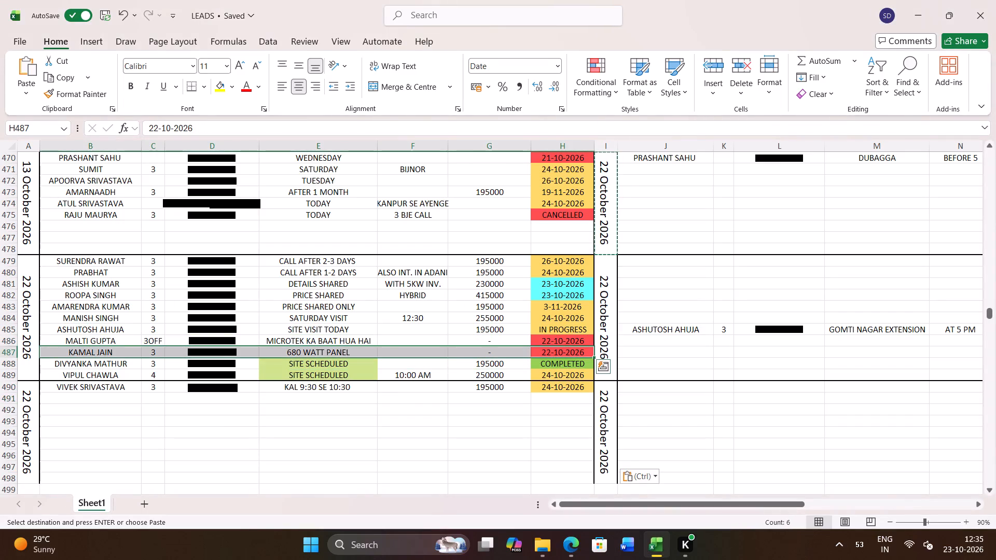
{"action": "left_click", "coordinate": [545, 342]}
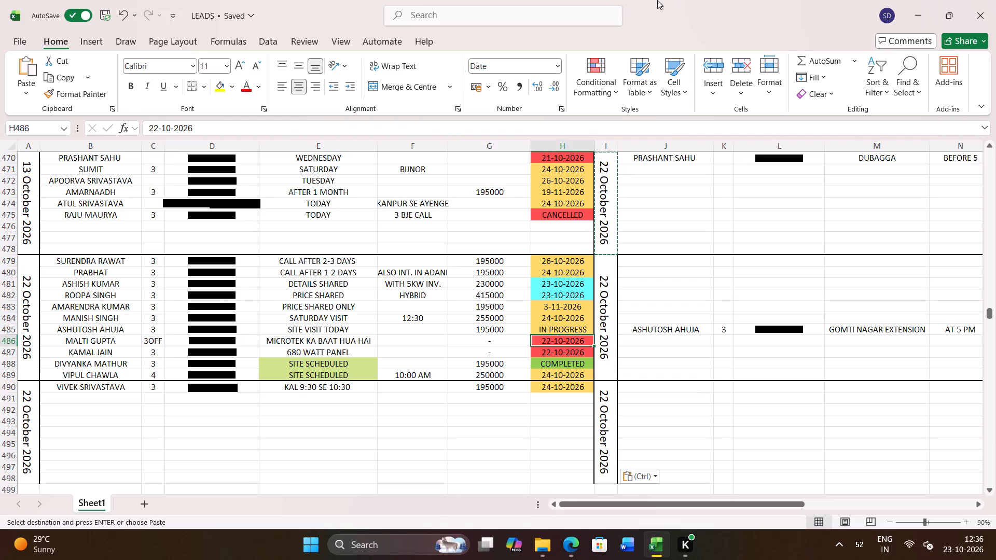
Copy the COMPLETED status from H488 over the date in H470, the first lead of the second 13 October 2026 block.
{"action": "scroll", "coordinate": [550, 237], "scroll_direction": "up", "scroll_amount": 1}
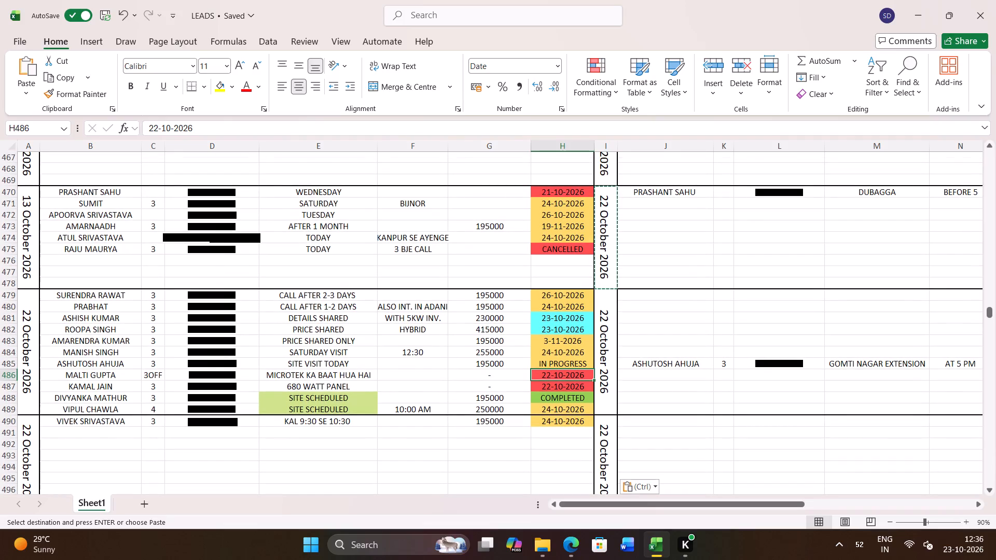
{"action": "left_click_drag", "start_coordinate": [553, 179], "coordinate": [100, 194]}
{"action": "left_click_drag", "start_coordinate": [99, 193], "coordinate": [123, 193]}
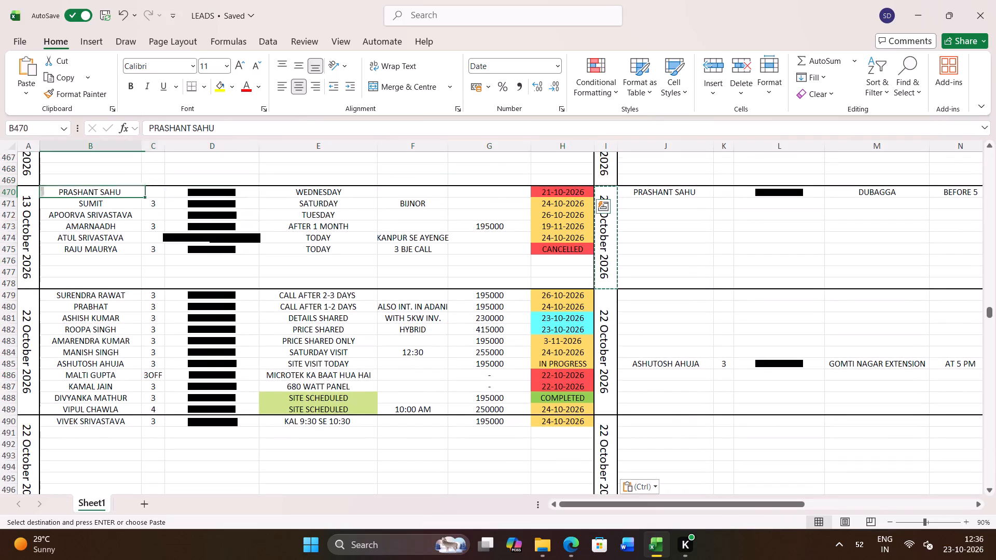
{"action": "left_click_drag", "start_coordinate": [123, 193], "coordinate": [576, 194]}
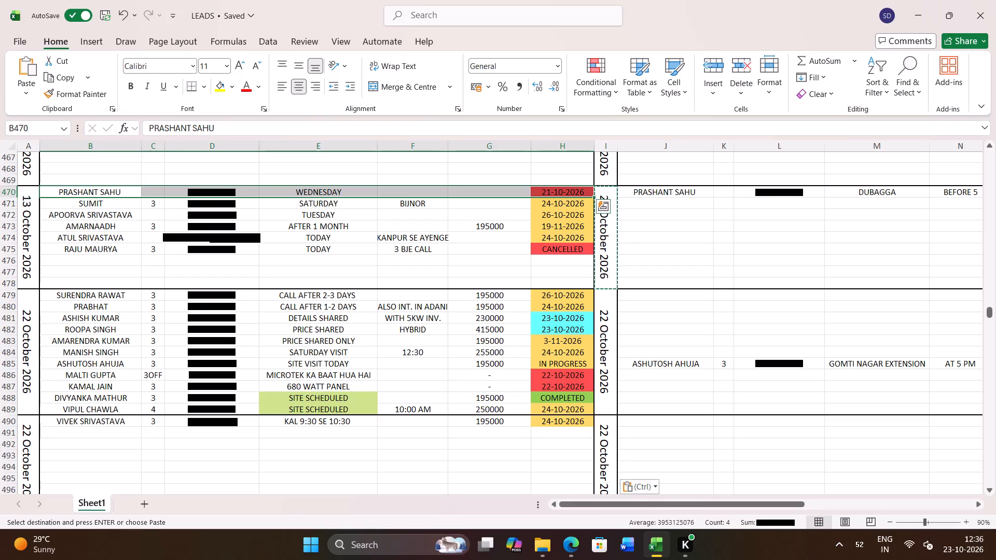
{"action": "left_click_drag", "start_coordinate": [572, 192], "coordinate": [170, 189]}
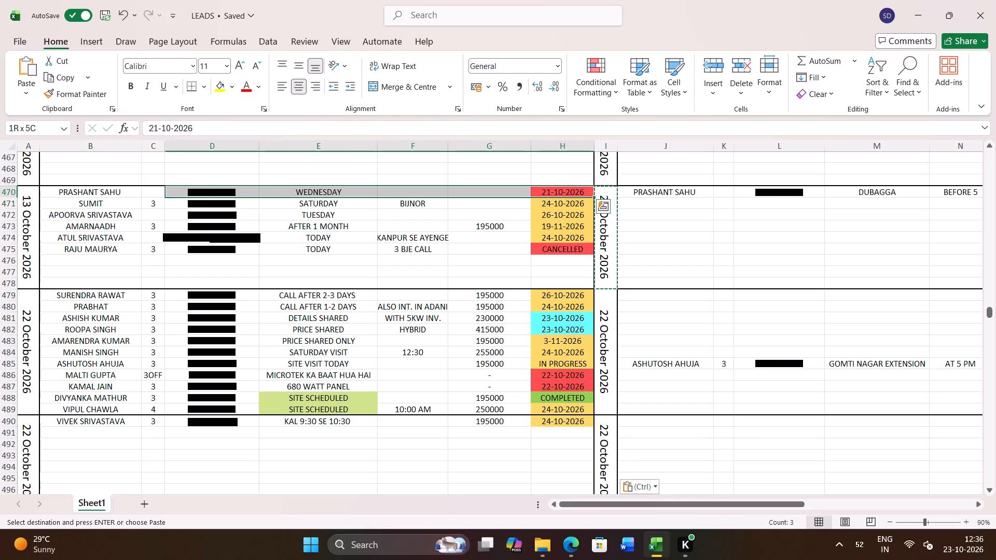
{"action": "left_click_drag", "start_coordinate": [170, 189], "coordinate": [41, 187]}
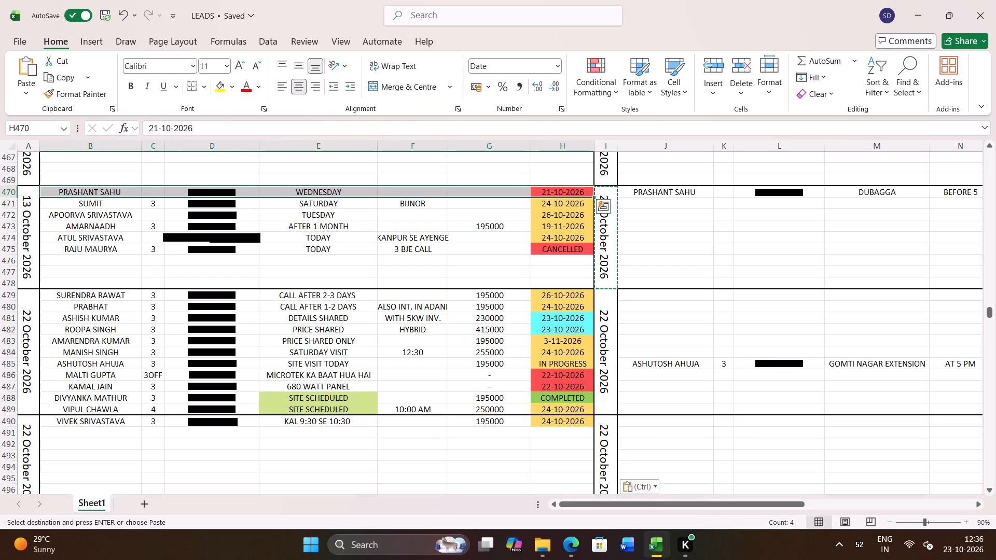
{"action": "left_click", "coordinate": [566, 398]}
{"action": "right_click", "coordinate": [566, 398]}
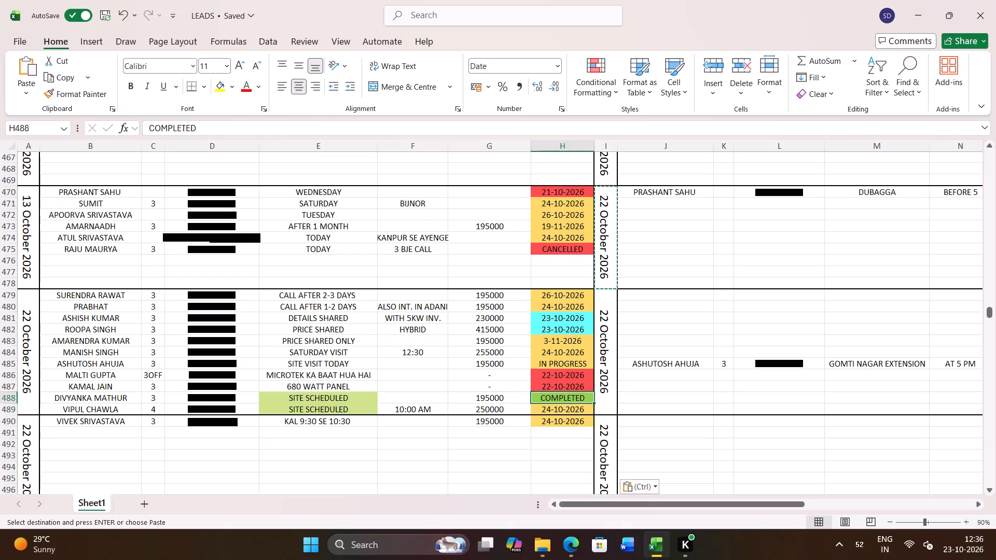
{"action": "right_click", "coordinate": [566, 398]}
{"action": "right_click", "coordinate": [574, 401]}
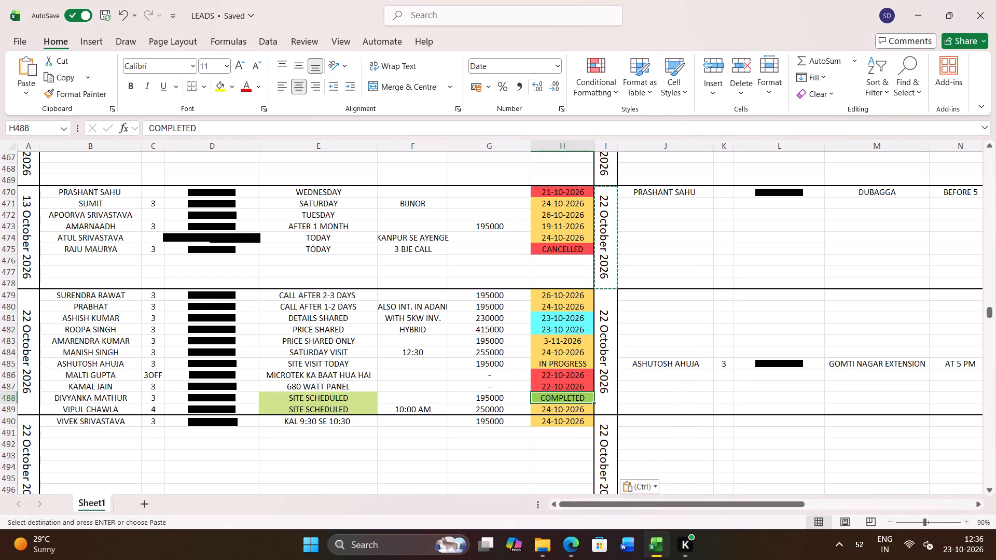
{"action": "right_click", "coordinate": [572, 396]}
{"action": "left_click", "coordinate": [634, 131]}
{"action": "right_click", "coordinate": [578, 187]}
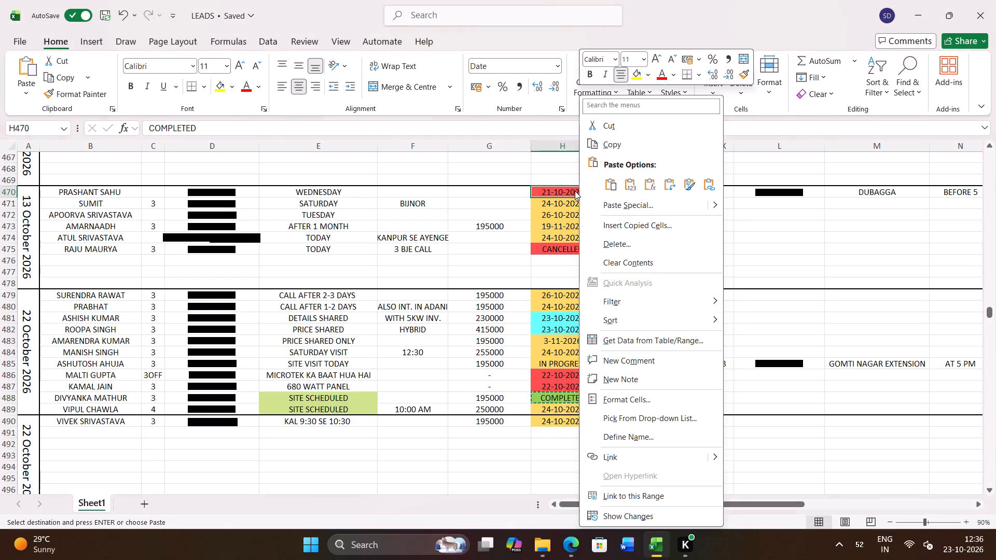
{"action": "left_click", "coordinate": [617, 183]}
Examine the lead statuses in column H above row 470, back through the October and late September blocks, including the row 406 lead.
{"action": "scroll", "coordinate": [478, 246], "scroll_direction": "up", "scroll_amount": 5}
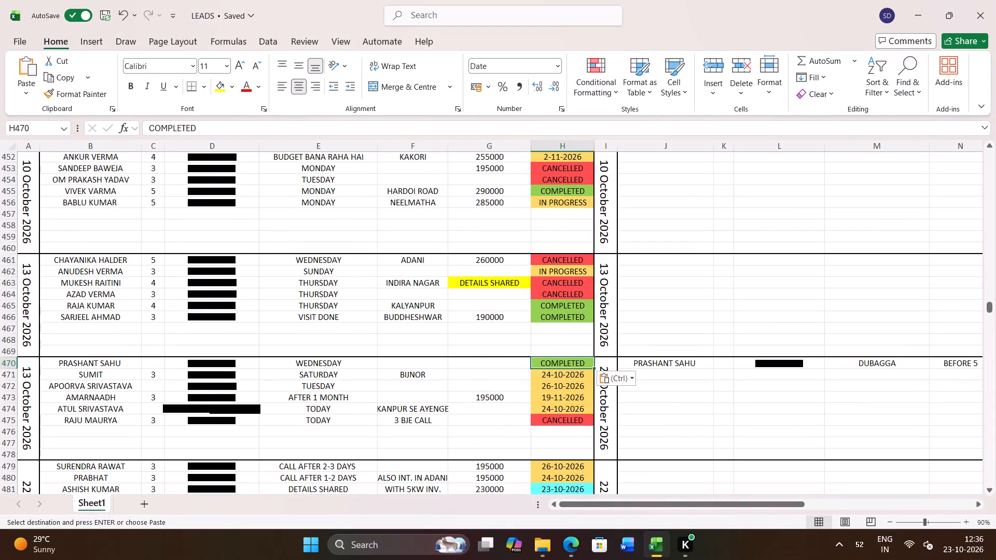
{"action": "scroll", "coordinate": [544, 277], "scroll_direction": "up", "scroll_amount": 14}
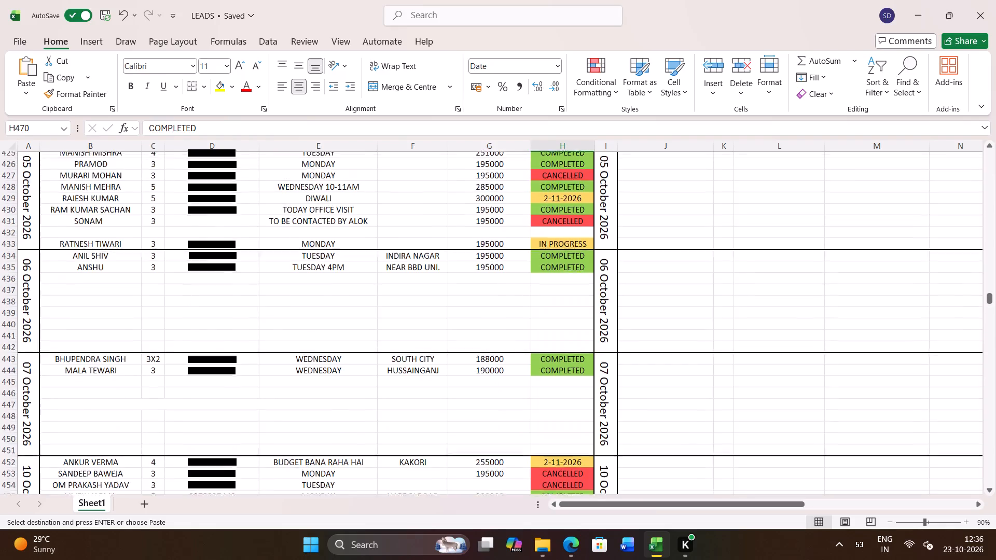
{"action": "scroll", "coordinate": [546, 276], "scroll_direction": "up", "scroll_amount": 11}
{"action": "scroll", "coordinate": [546, 276], "scroll_direction": "down", "scroll_amount": 6}
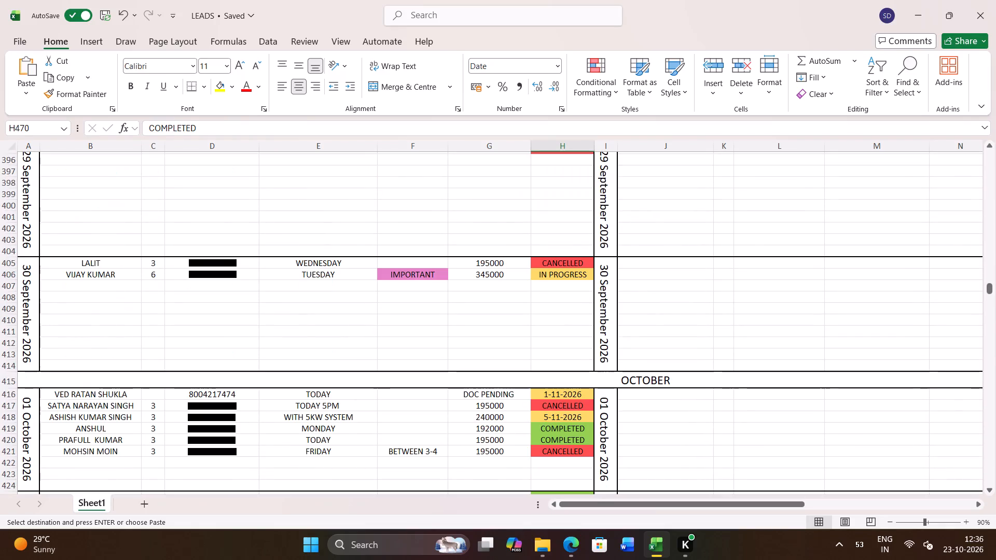
{"action": "scroll", "coordinate": [536, 278], "scroll_direction": "up", "scroll_amount": 10}
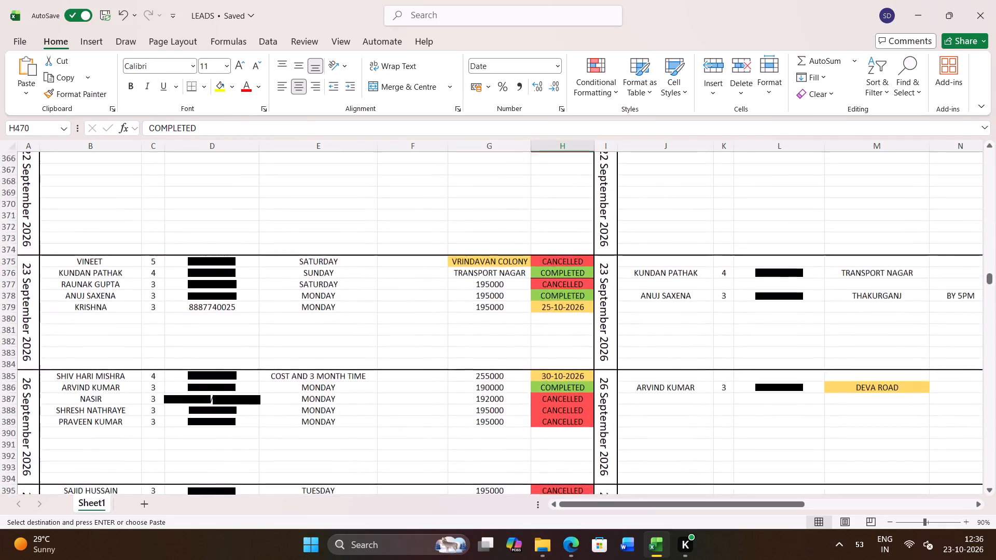
{"action": "scroll", "coordinate": [556, 268], "scroll_direction": "down", "scroll_amount": 9}
{"action": "left_click_drag", "start_coordinate": [567, 312], "coordinate": [480, 312]}
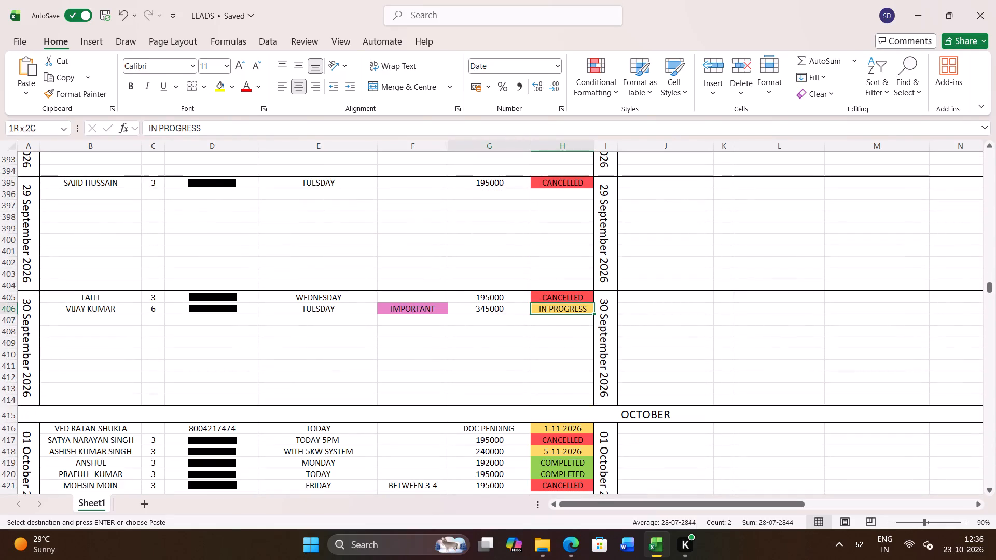
{"action": "left_click_drag", "start_coordinate": [480, 312], "coordinate": [74, 309]}
{"action": "left_click", "coordinate": [225, 194]}
Examine the September lead statuses back to the 05 September 2026 block and return to the 01 October 2026 block.
{"action": "scroll", "coordinate": [333, 210], "scroll_direction": "up", "scroll_amount": 5}
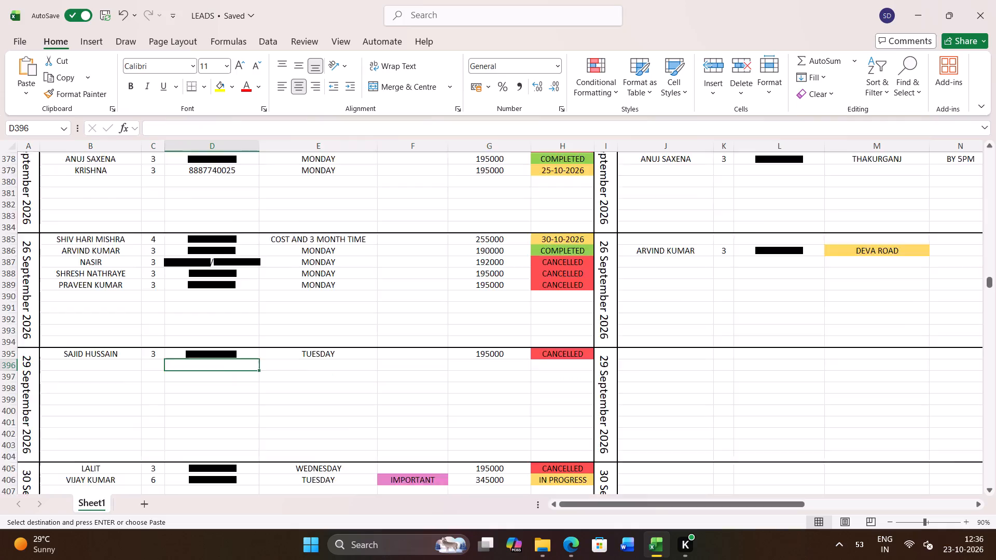
{"action": "scroll", "coordinate": [366, 209], "scroll_direction": "up", "scroll_amount": 5}
{"action": "scroll", "coordinate": [535, 306], "scroll_direction": "up", "scroll_amount": 9}
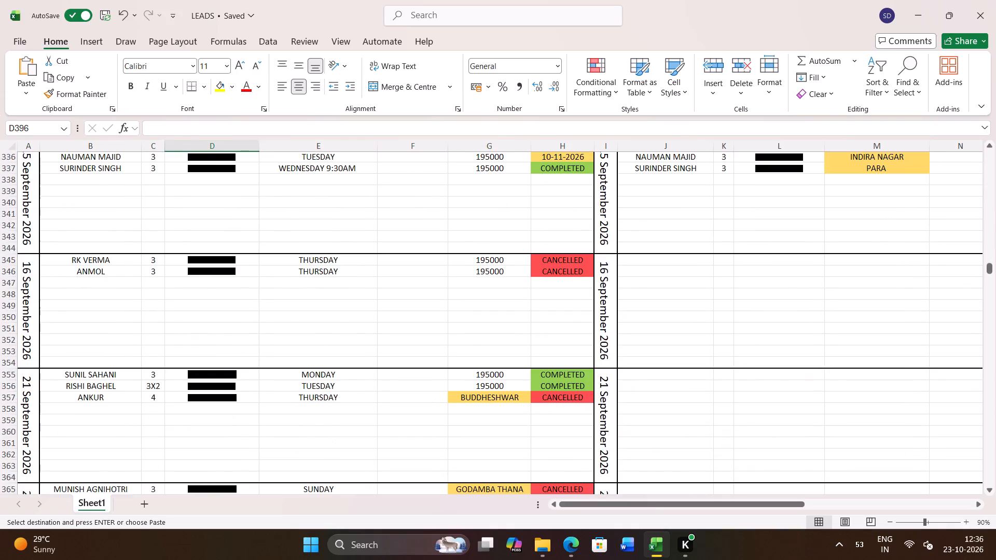
{"action": "scroll", "coordinate": [538, 303], "scroll_direction": "down", "scroll_amount": 3}
{"action": "scroll", "coordinate": [538, 303], "scroll_direction": "up", "scroll_amount": 9}
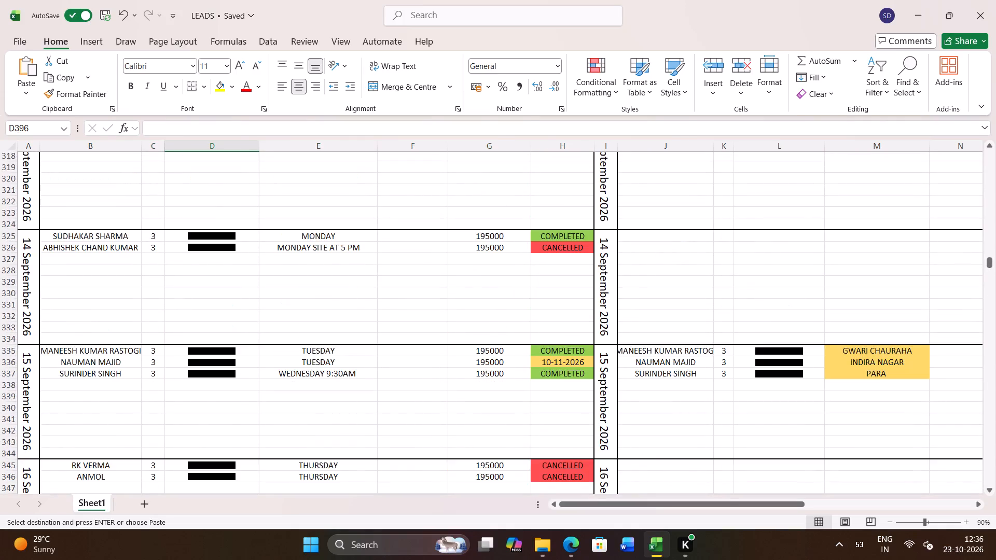
{"action": "scroll", "coordinate": [538, 303], "scroll_direction": "up", "scroll_amount": 17}
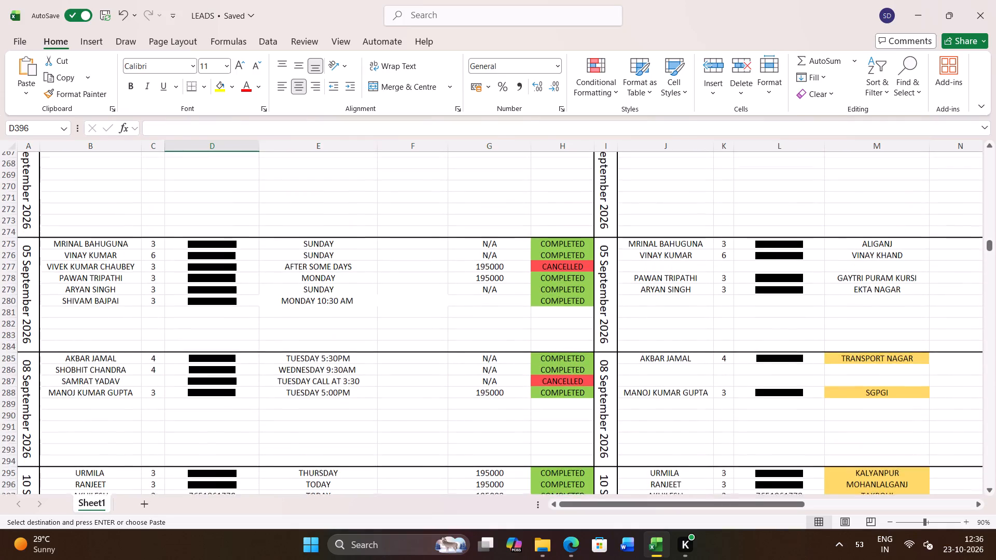
{"action": "scroll", "coordinate": [130, 281], "scroll_direction": "down", "scroll_amount": 4}
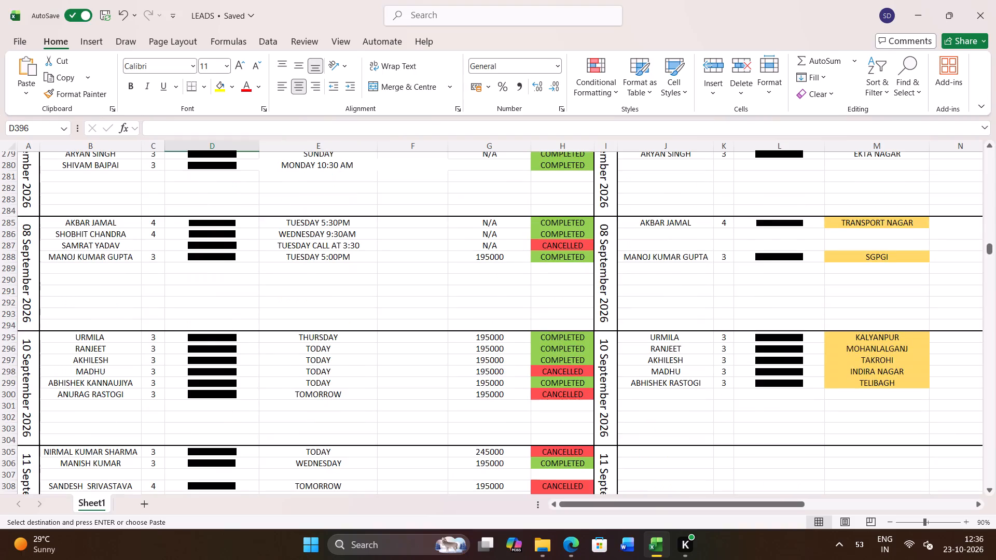
{"action": "scroll", "coordinate": [424, 302], "scroll_direction": "down", "scroll_amount": 20}
{"action": "scroll", "coordinate": [427, 302], "scroll_direction": "down", "scroll_amount": 6}
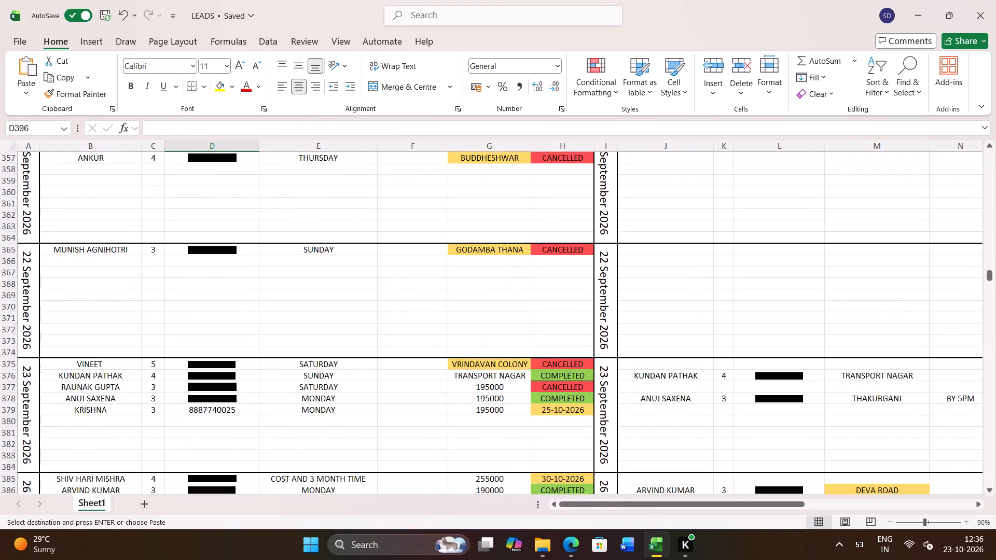
{"action": "scroll", "coordinate": [573, 310], "scroll_direction": "down", "scroll_amount": 19}
{"action": "scroll", "coordinate": [574, 311], "scroll_direction": "up", "scroll_amount": 3}
Check the column H statuses block by block for the 01, 05, 06 and 07 October 2026 leads.
{"action": "left_click_drag", "start_coordinate": [559, 292], "coordinate": [562, 373]}
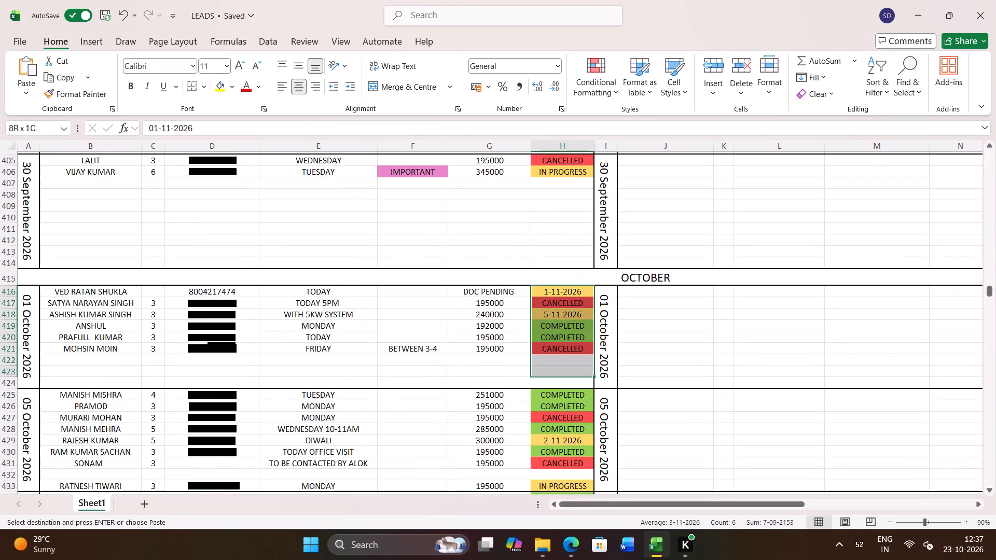
{"action": "left_click_drag", "start_coordinate": [562, 373], "coordinate": [562, 383]}
{"action": "left_click", "coordinate": [500, 362]}
{"action": "scroll", "coordinate": [501, 365], "scroll_direction": "down", "scroll_amount": 4}
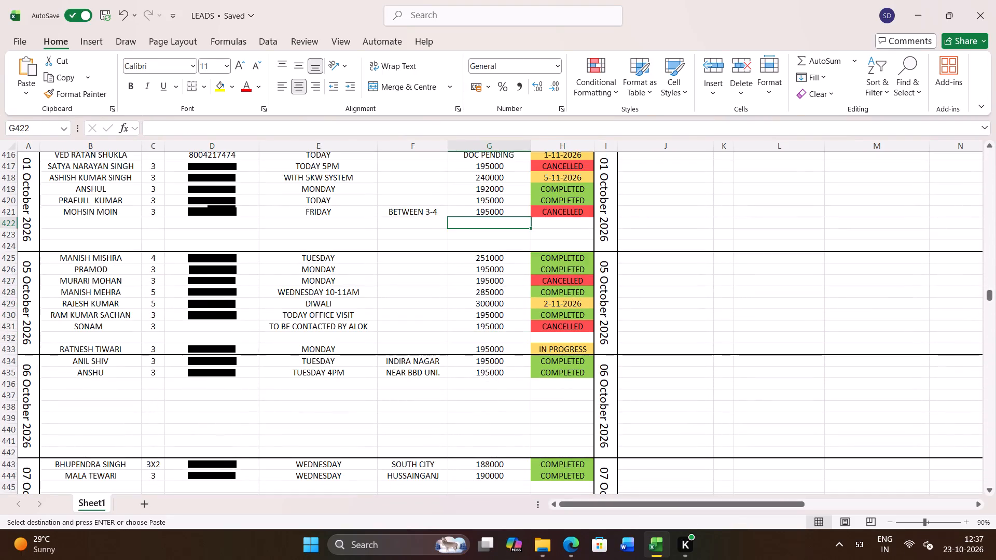
{"action": "left_click_drag", "start_coordinate": [573, 254], "coordinate": [583, 350]}
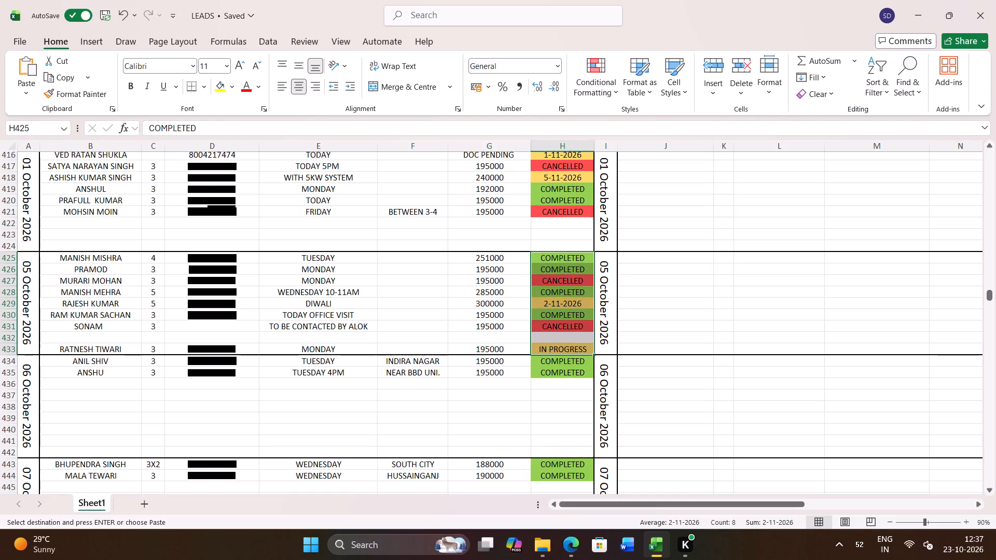
{"action": "left_click_drag", "start_coordinate": [571, 363], "coordinate": [562, 452]}
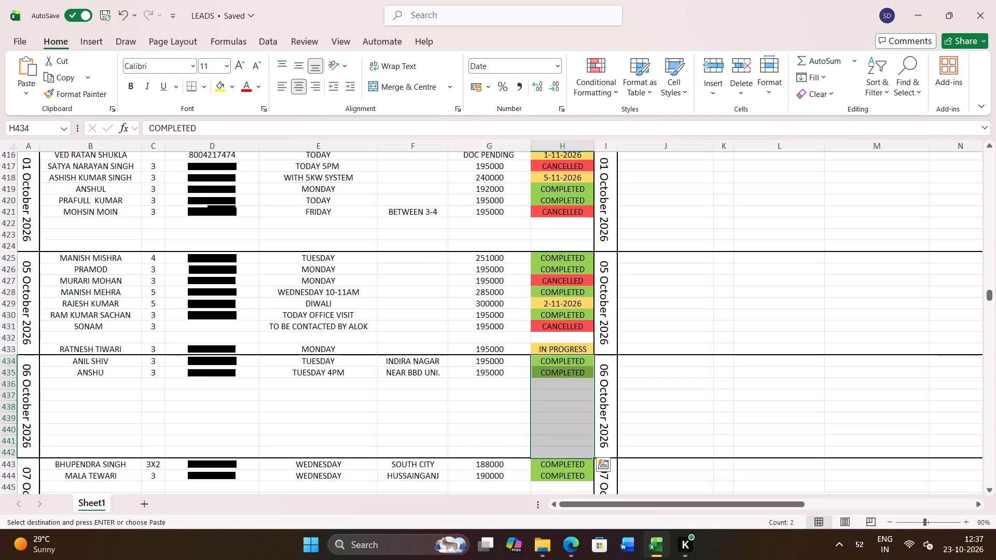
{"action": "scroll", "coordinate": [505, 427], "scroll_direction": "down", "scroll_amount": 5}
{"action": "left_click_drag", "start_coordinate": [576, 294], "coordinate": [571, 380]}
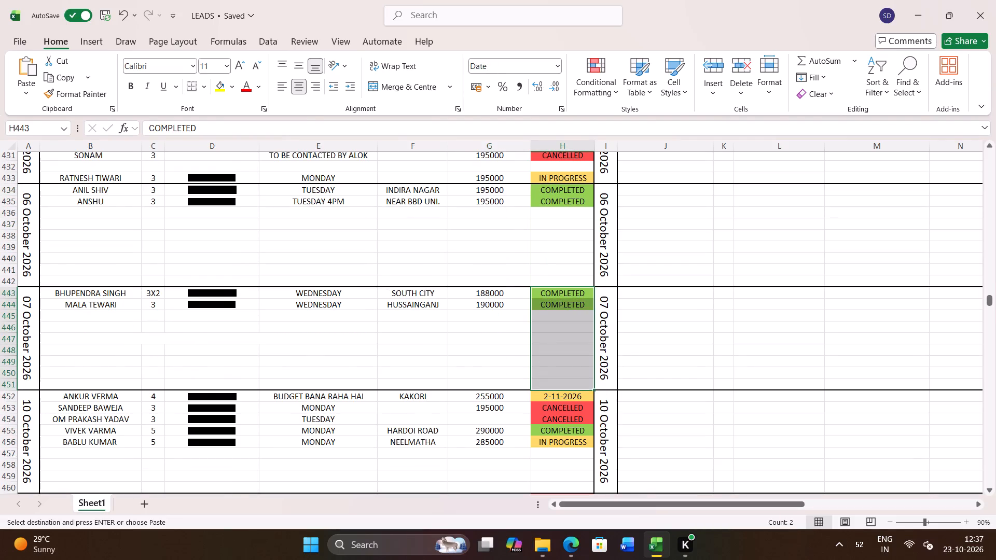
Replace the IN PROGRESS status in H406, in the 30 September 2026 block, with the date 13 NOV.
{"action": "scroll", "coordinate": [517, 340], "scroll_direction": "up", "scroll_amount": 12}
{"action": "double_click", "coordinate": [567, 271]}
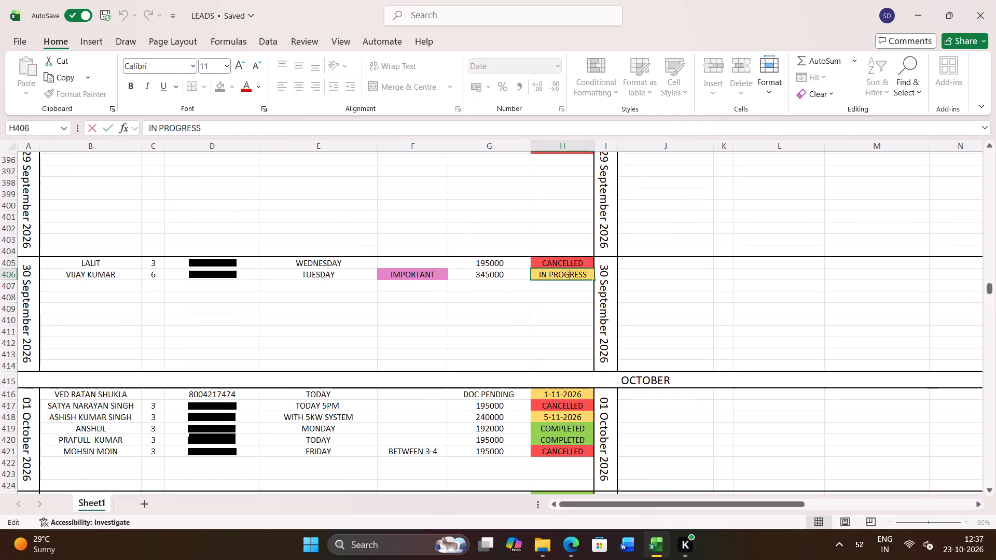
{"action": "left_click_drag", "start_coordinate": [590, 275], "coordinate": [437, 279]}
{"action": "type", "text": "13"}
{"action": "key", "text": "space"}
{"action": "type", "text": "NOV"}
{"action": "key", "text": "Return"}
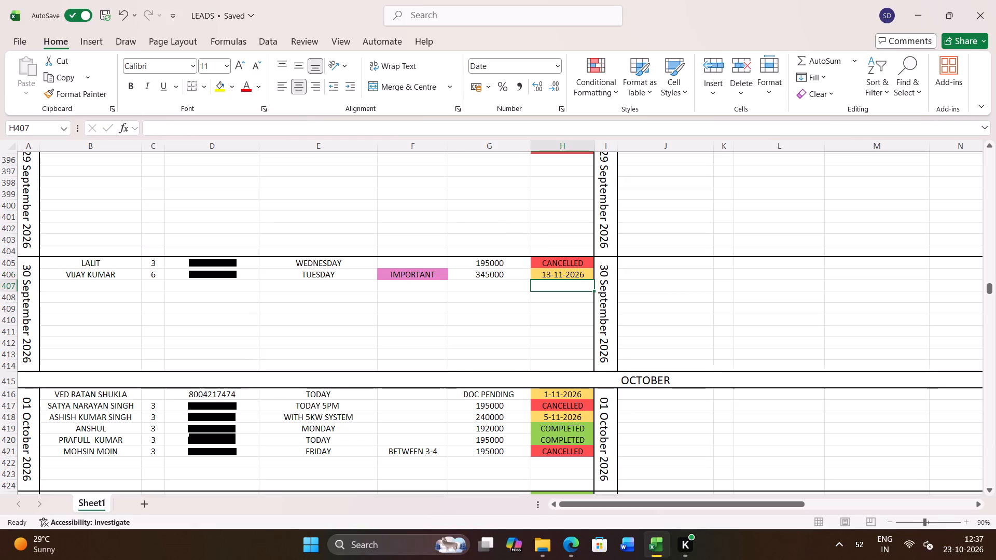
Return to the 22 October 2026 block and select the row 481 lead across B481:H481 to review it.
{"action": "left_click_drag", "start_coordinate": [516, 289], "coordinate": [77, 292]}
{"action": "scroll", "coordinate": [458, 355], "scroll_direction": "down", "scroll_amount": 12}
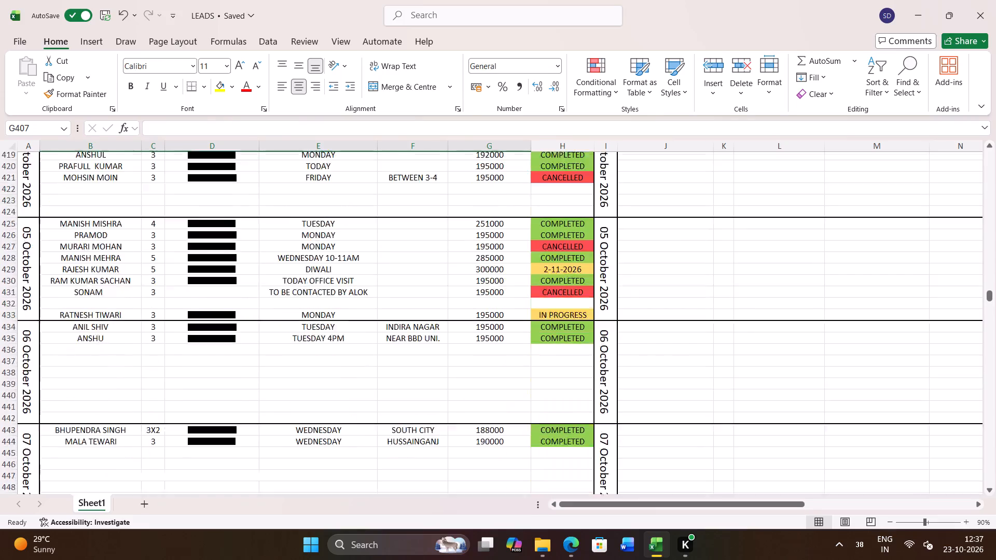
{"action": "scroll", "coordinate": [458, 355], "scroll_direction": "down", "scroll_amount": 10}
{"action": "scroll", "coordinate": [517, 353], "scroll_direction": "down", "scroll_amount": 4}
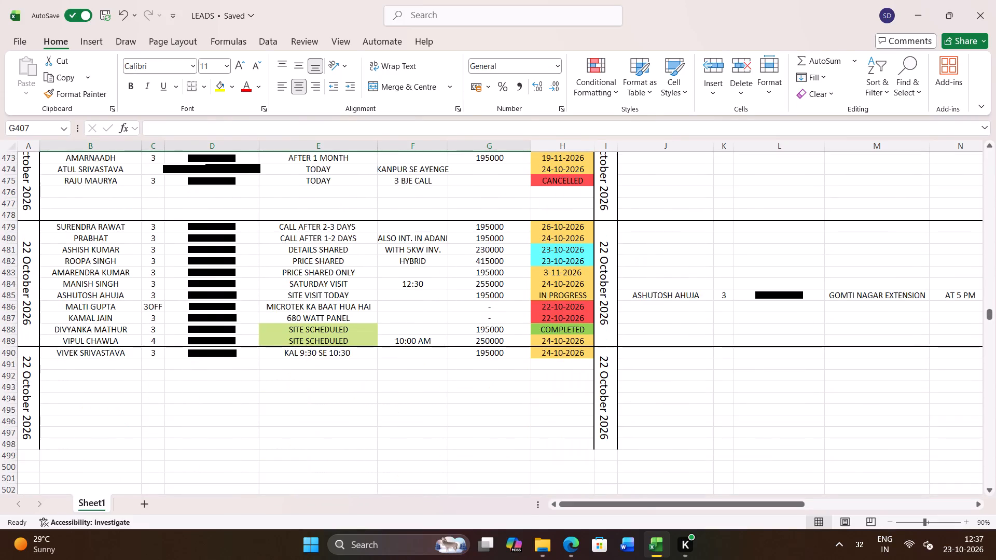
{"action": "left_click_drag", "start_coordinate": [554, 252], "coordinate": [98, 254]}
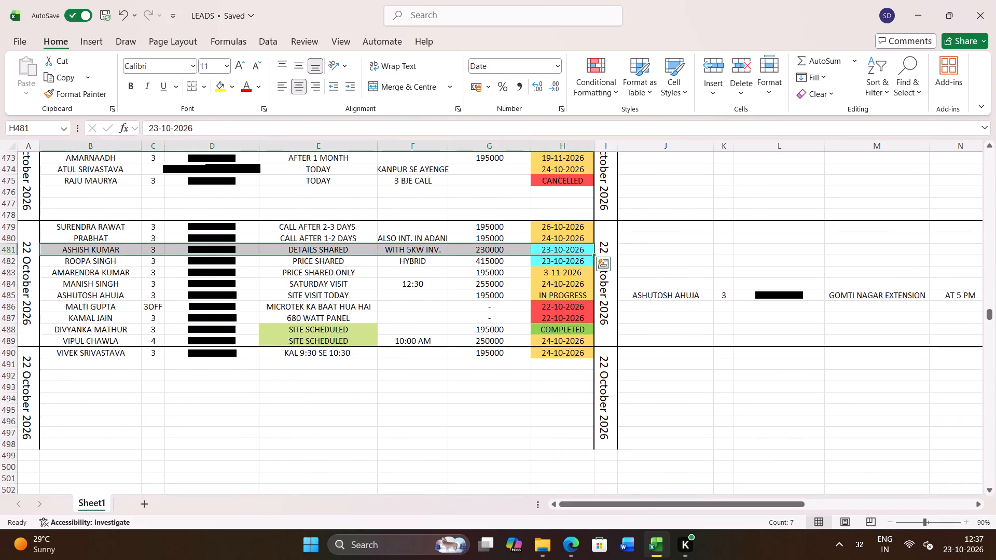
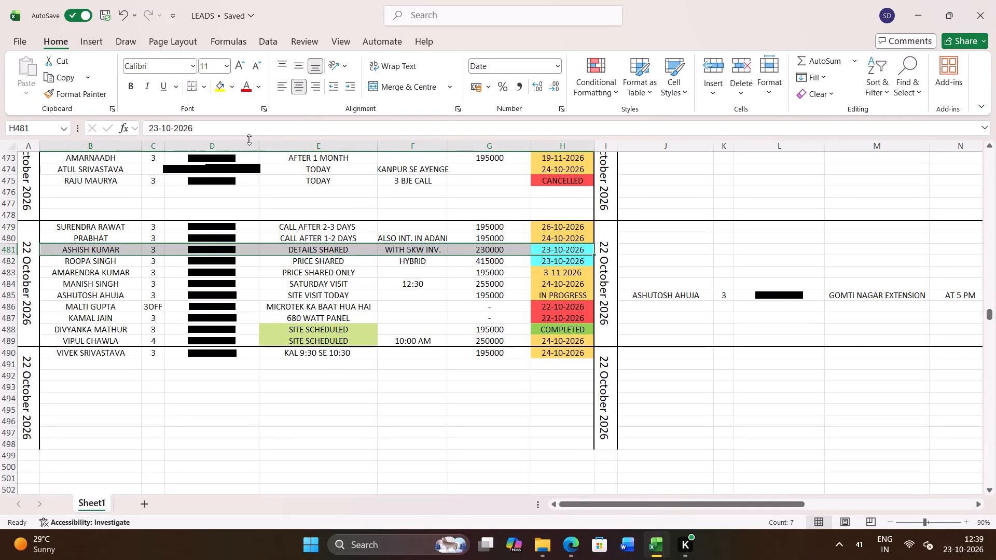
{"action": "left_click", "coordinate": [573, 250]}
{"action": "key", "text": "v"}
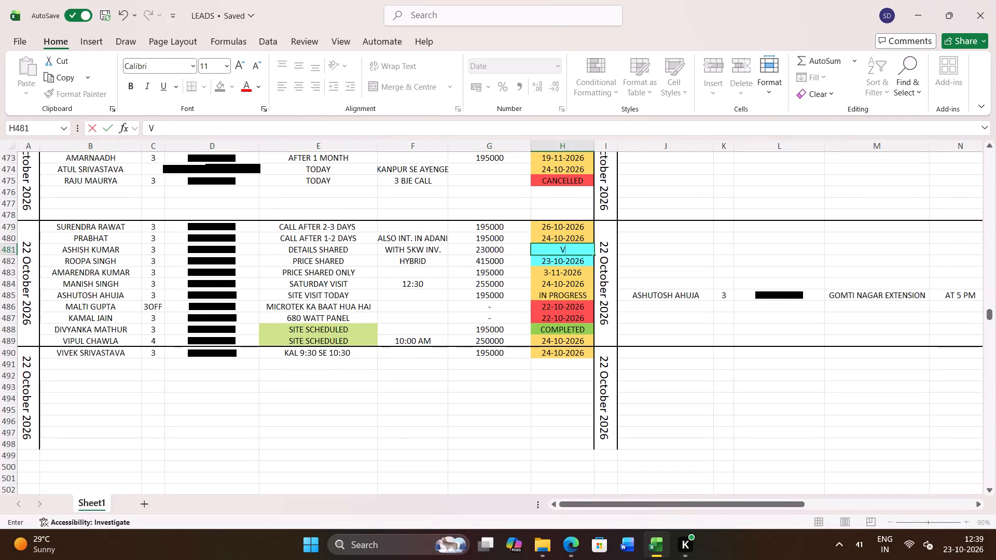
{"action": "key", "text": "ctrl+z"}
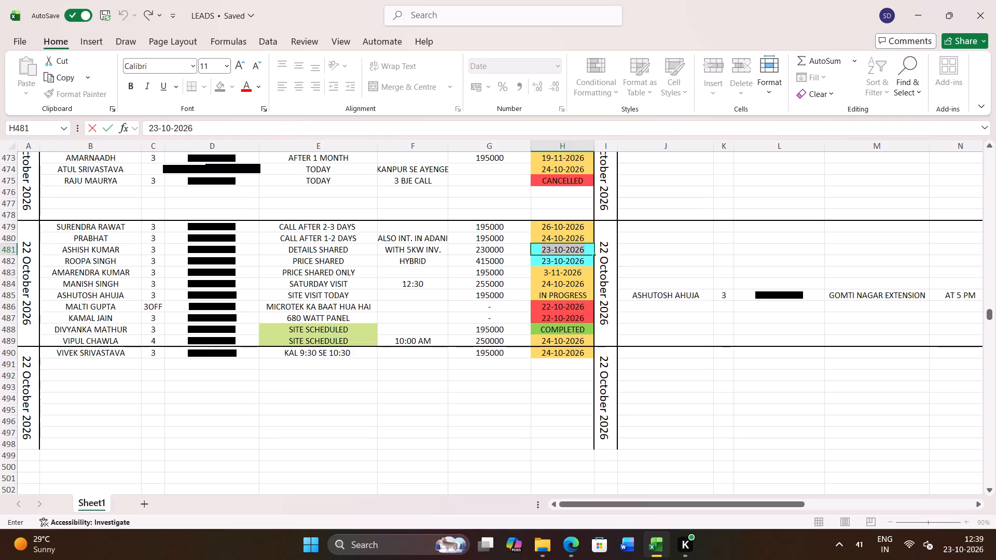
Consult the system calendar and set the follow-up date in H481, in the 22 October 2026 block, to 24-10-2026.
{"action": "left_click", "coordinate": [953, 559]}
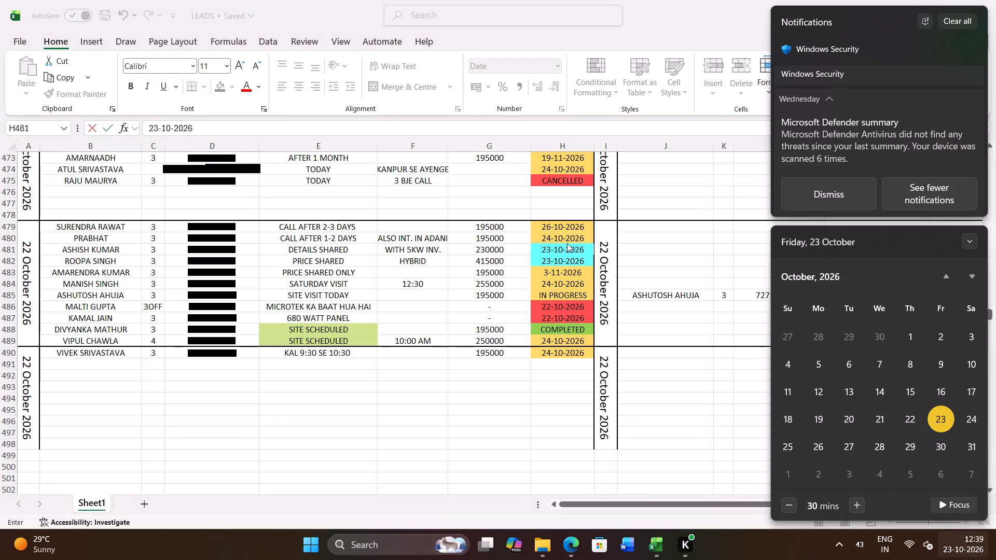
{"action": "left_click", "coordinate": [552, 245]}
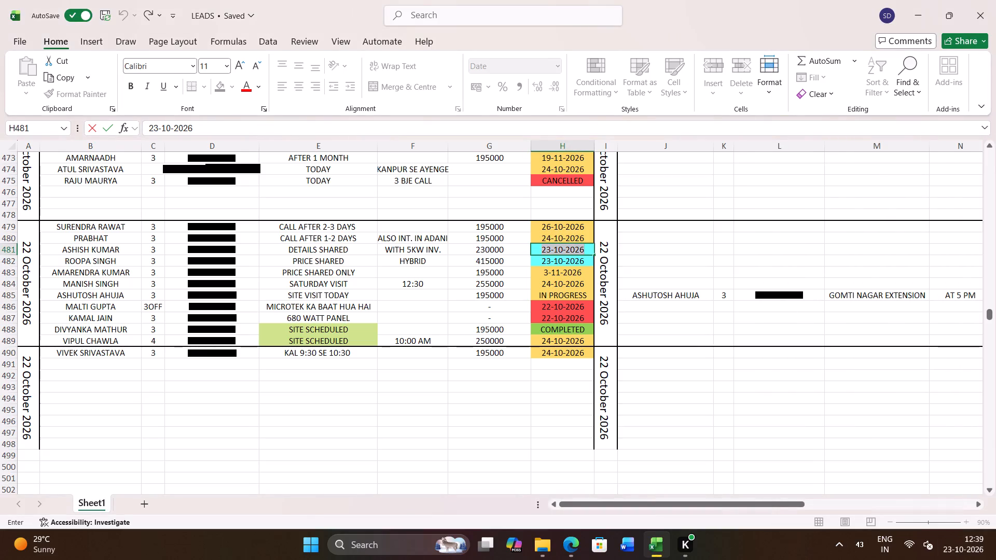
{"action": "left_click", "coordinate": [548, 250]}
{"action": "double_click", "coordinate": [550, 250]}
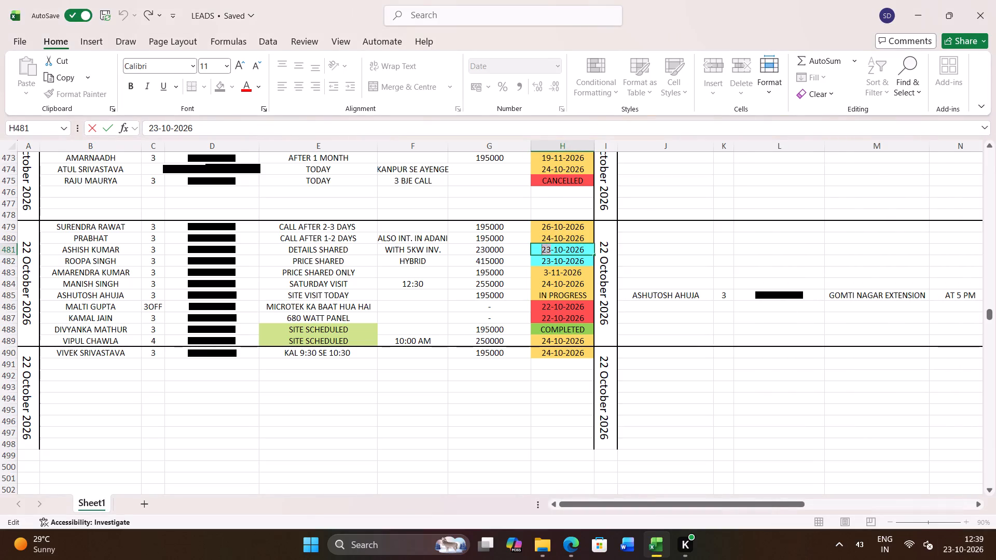
{"action": "left_click", "coordinate": [549, 250]}
{"action": "left_click_drag", "start_coordinate": [549, 250], "coordinate": [544, 250]}
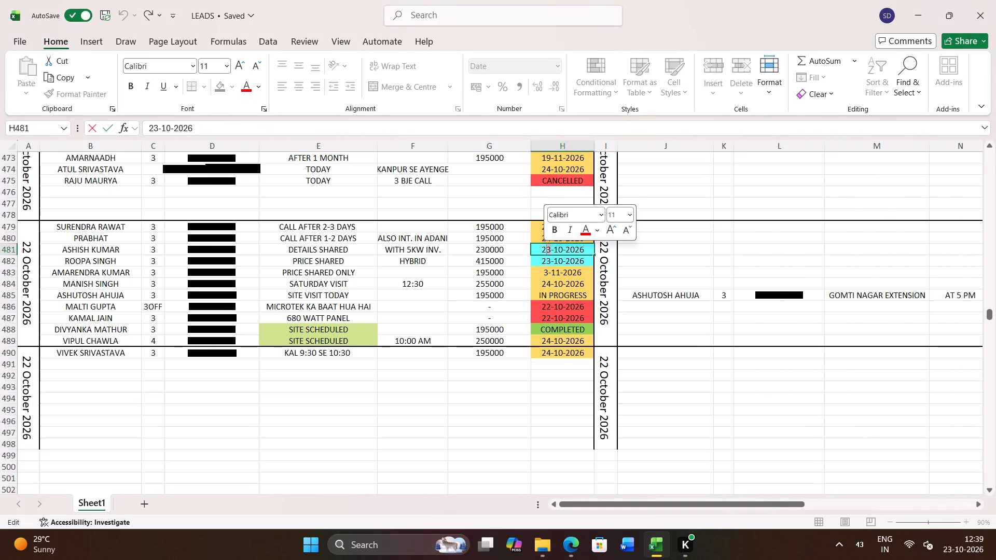
{"action": "key", "text": "4"}
{"action": "left_click", "coordinate": [557, 269]}
Select the row 482 lead across B482:H482 in the 22 October 2026 block to review it.
{"action": "left_click", "coordinate": [550, 258]}
{"action": "left_click_drag", "start_coordinate": [555, 258], "coordinate": [237, 270]}
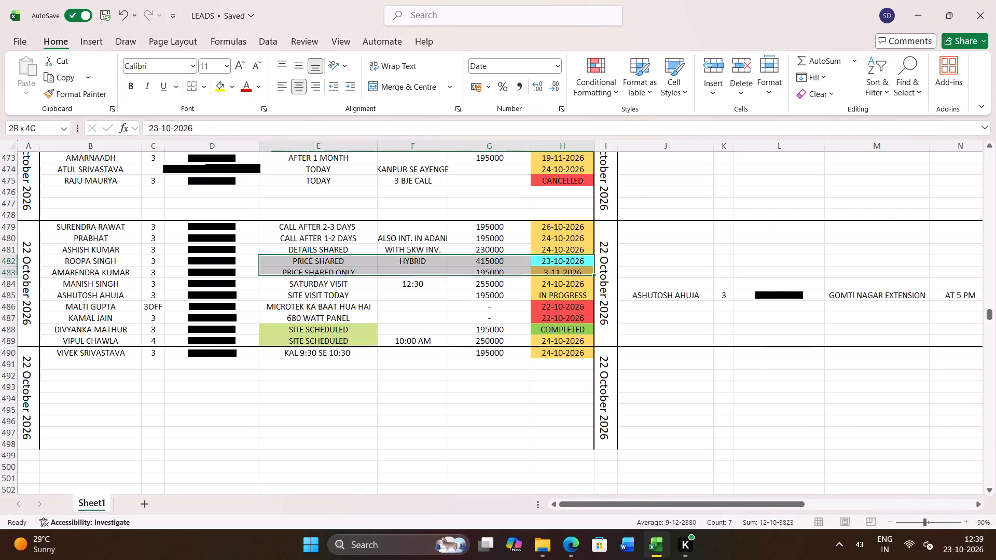
{"action": "left_click_drag", "start_coordinate": [237, 270], "coordinate": [115, 258]}
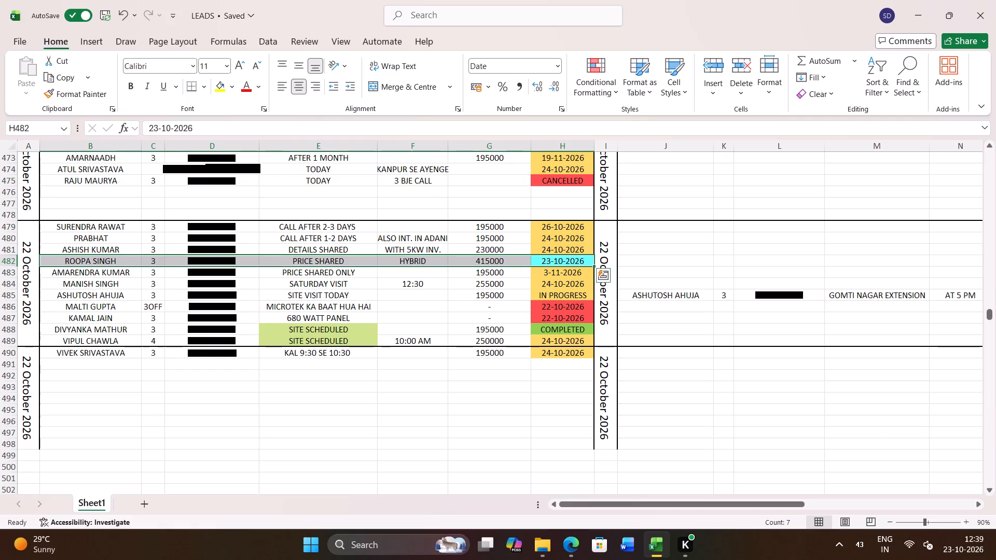
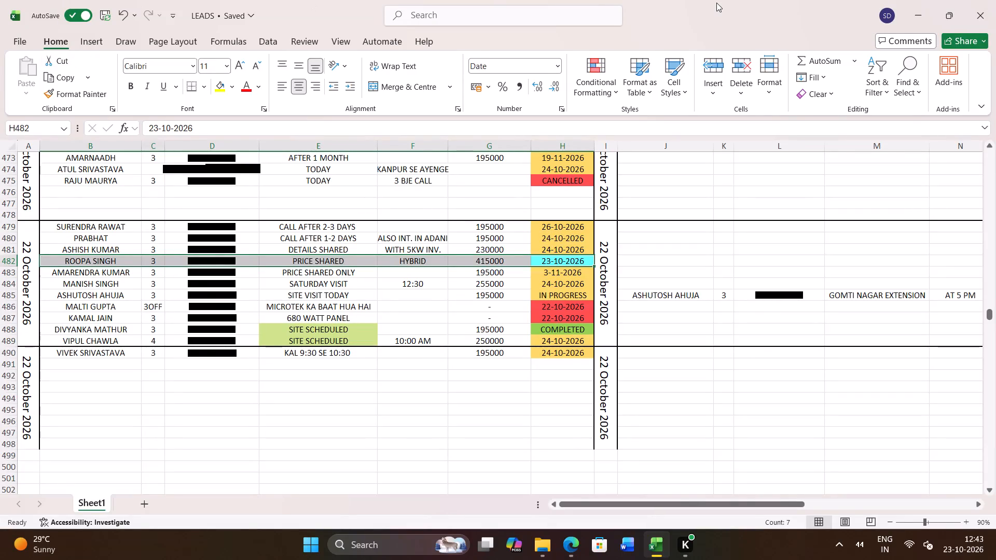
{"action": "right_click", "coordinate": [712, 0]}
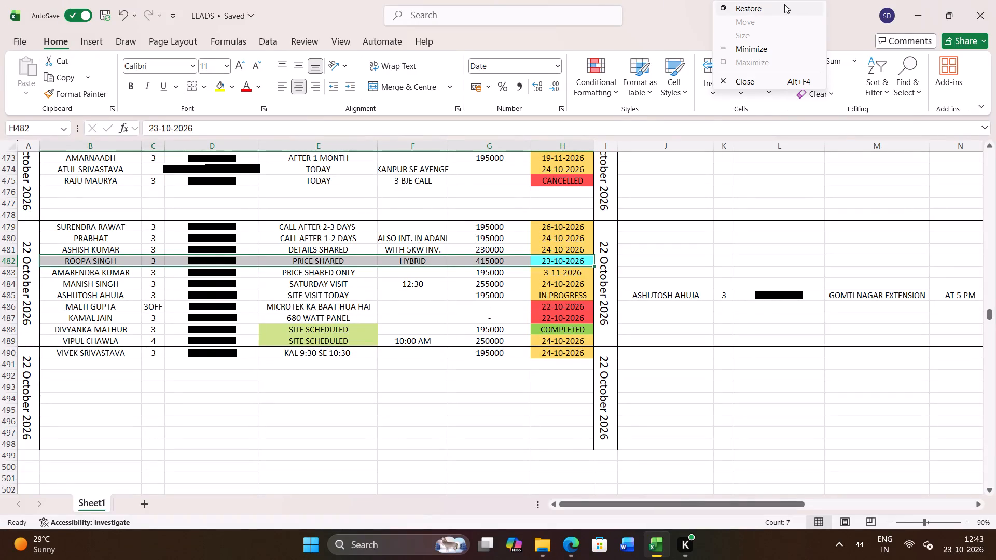
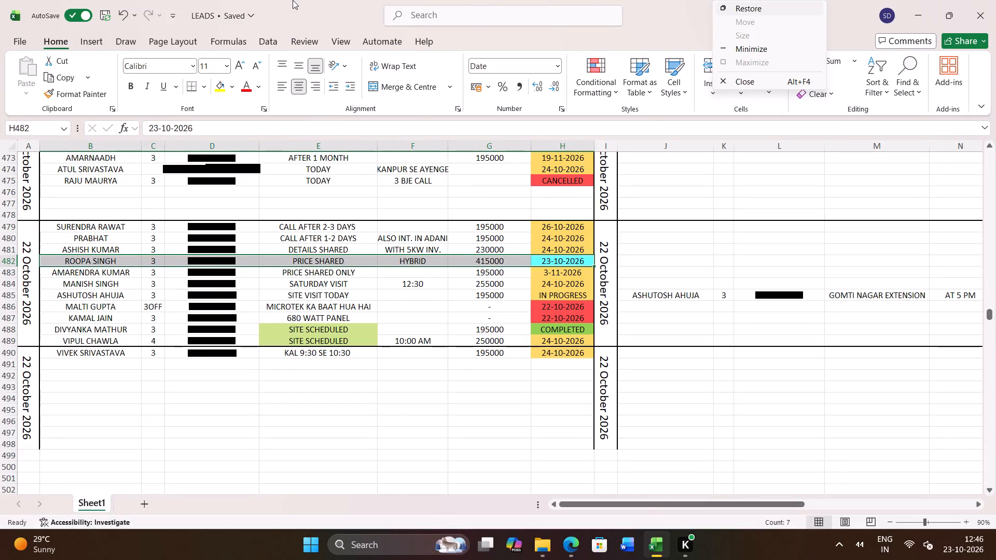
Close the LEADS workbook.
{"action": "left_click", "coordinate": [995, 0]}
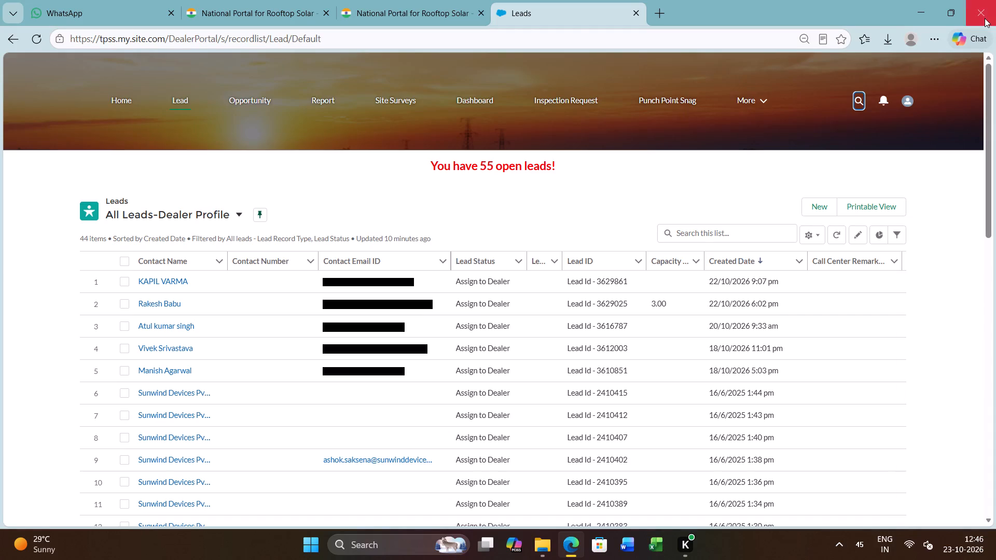
Close both National Portal for Rooftop Solar tabs in the browser, keeping the dealer portal's Leads page open.
{"action": "left_click", "coordinate": [392, 26]}
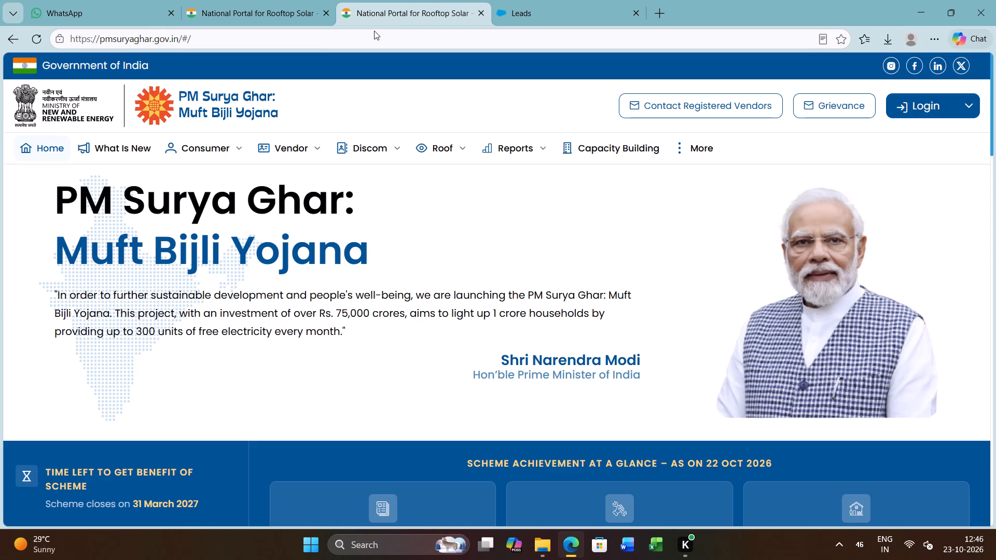
{"action": "left_click", "coordinate": [481, 11]}
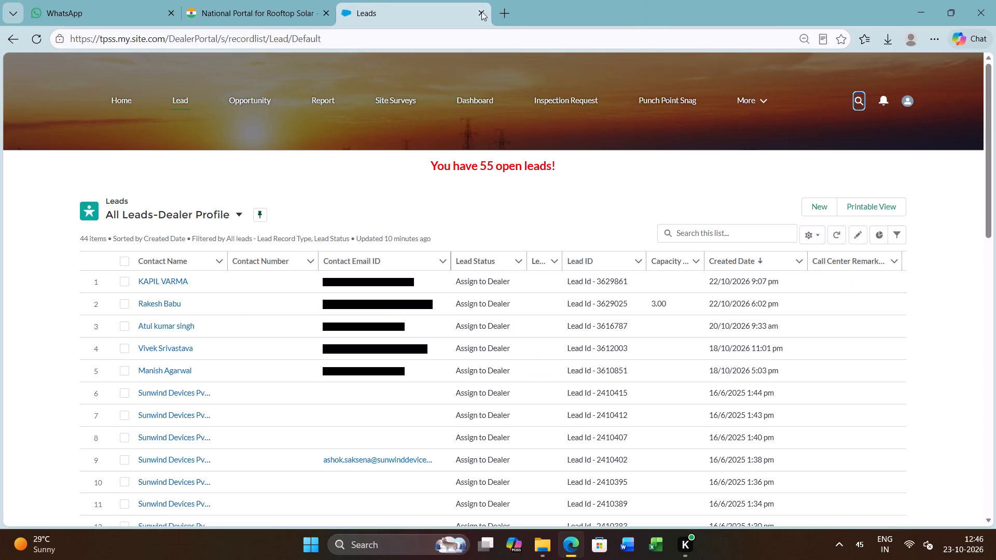
{"action": "left_click", "coordinate": [265, 1]}
{"action": "left_click", "coordinate": [327, 13]}
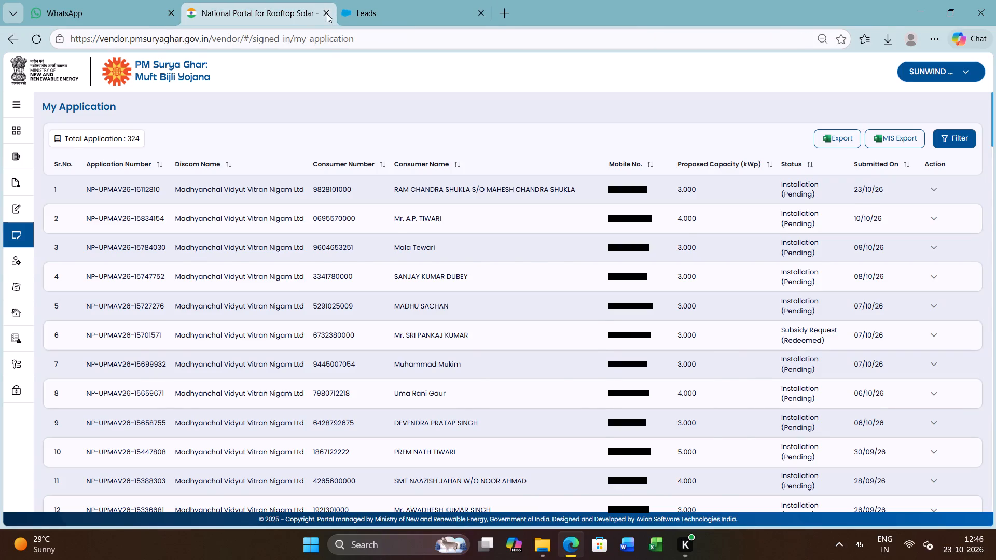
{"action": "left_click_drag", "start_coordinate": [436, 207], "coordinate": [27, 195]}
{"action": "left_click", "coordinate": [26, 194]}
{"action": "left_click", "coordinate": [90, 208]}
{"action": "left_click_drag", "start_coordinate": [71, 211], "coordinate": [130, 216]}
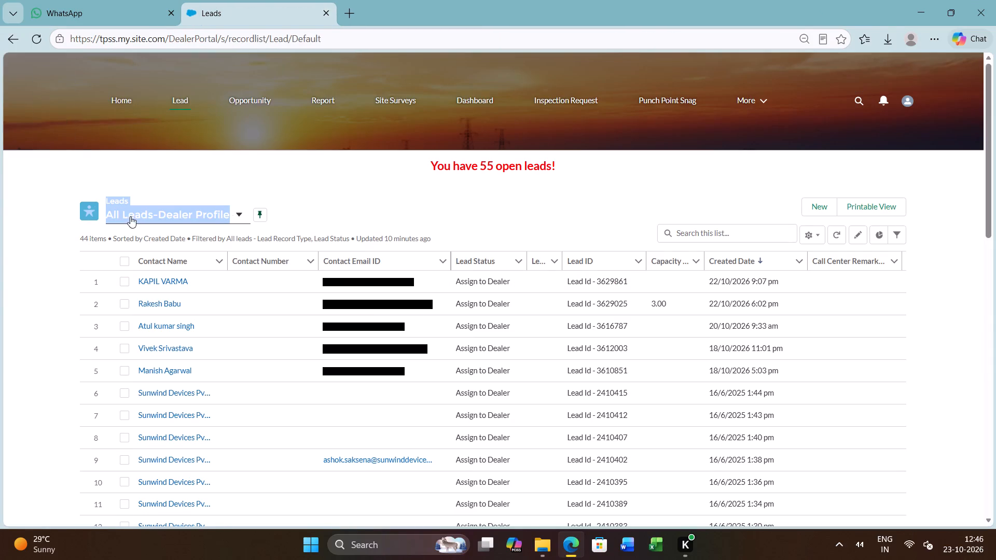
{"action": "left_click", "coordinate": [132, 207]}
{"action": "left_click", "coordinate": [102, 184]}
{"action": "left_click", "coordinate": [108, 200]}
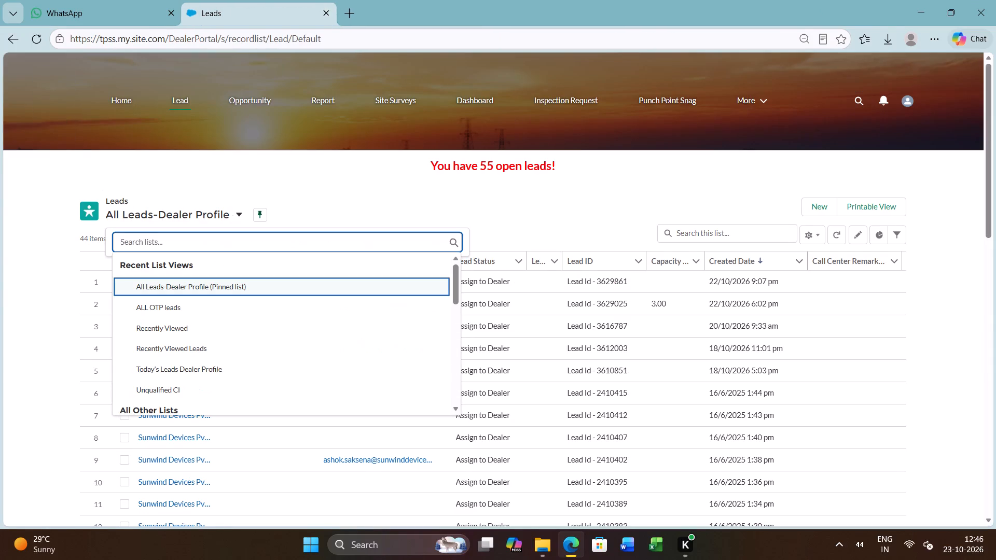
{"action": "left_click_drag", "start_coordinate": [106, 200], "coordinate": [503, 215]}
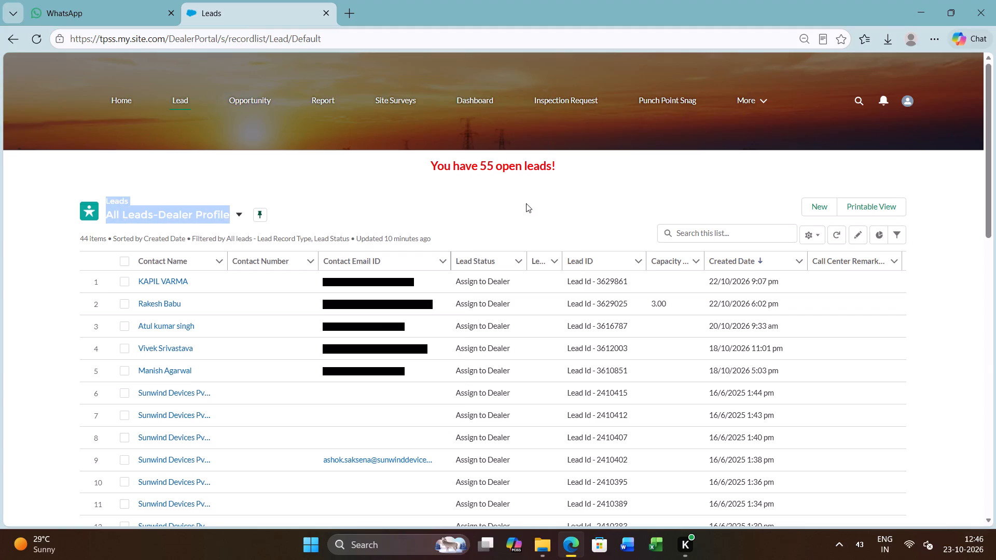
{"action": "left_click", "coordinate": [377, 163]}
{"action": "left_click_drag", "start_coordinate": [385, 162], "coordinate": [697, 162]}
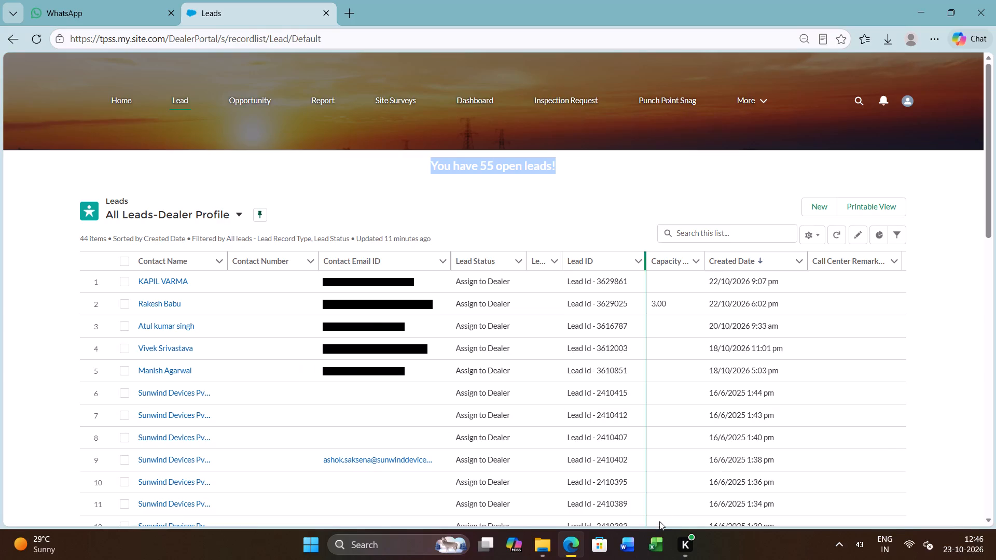
Switch to Excel and reopen the LEADS workbook from the recent files.
{"action": "left_click", "coordinate": [661, 536]}
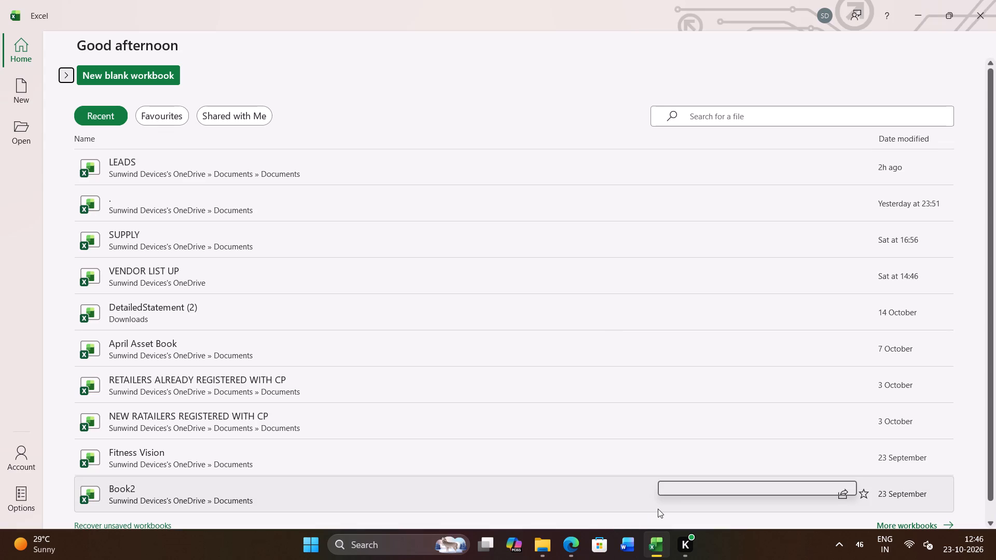
{"action": "left_click", "coordinate": [172, 166]}
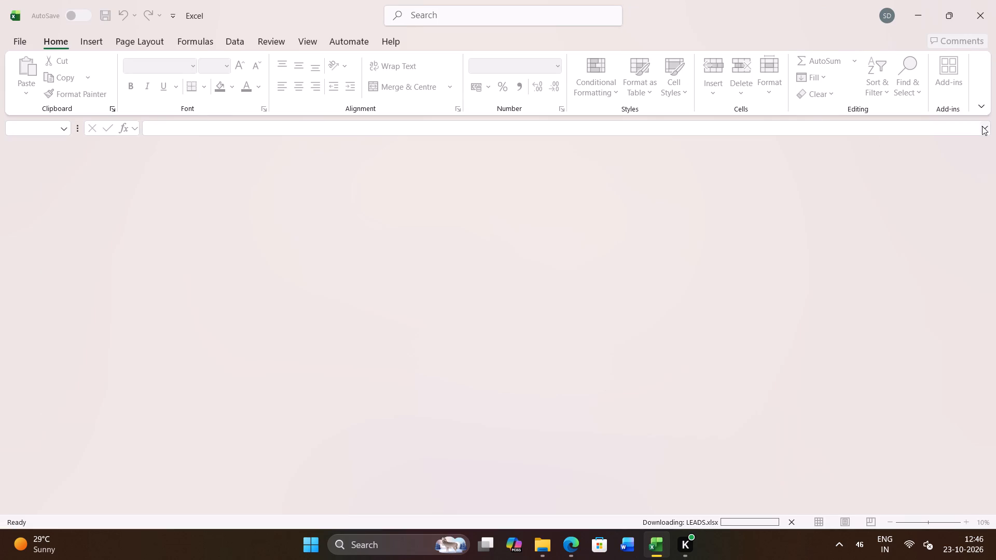
{"action": "left_click", "coordinate": [982, 126]}
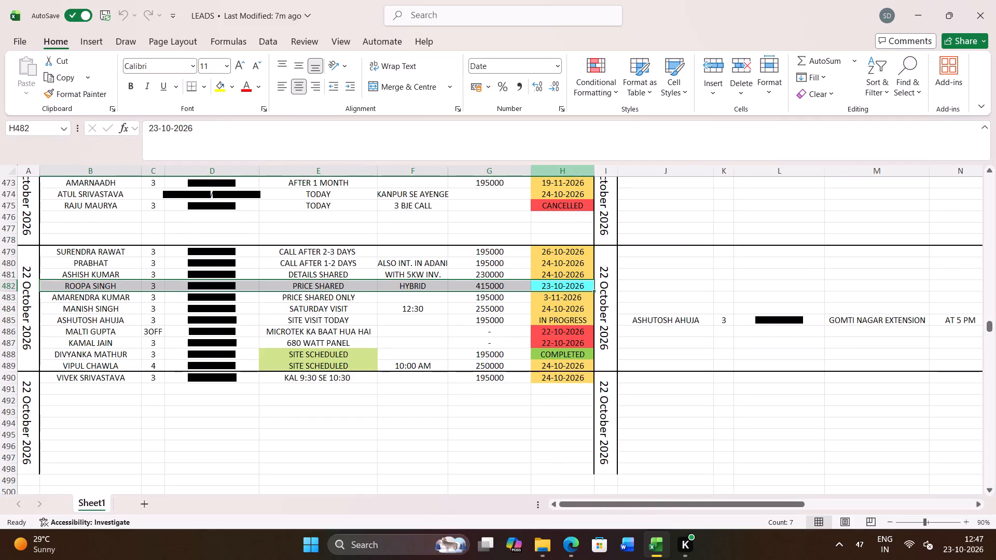
{"action": "left_click", "coordinate": [571, 545]}
{"action": "left_click", "coordinate": [164, 349]}
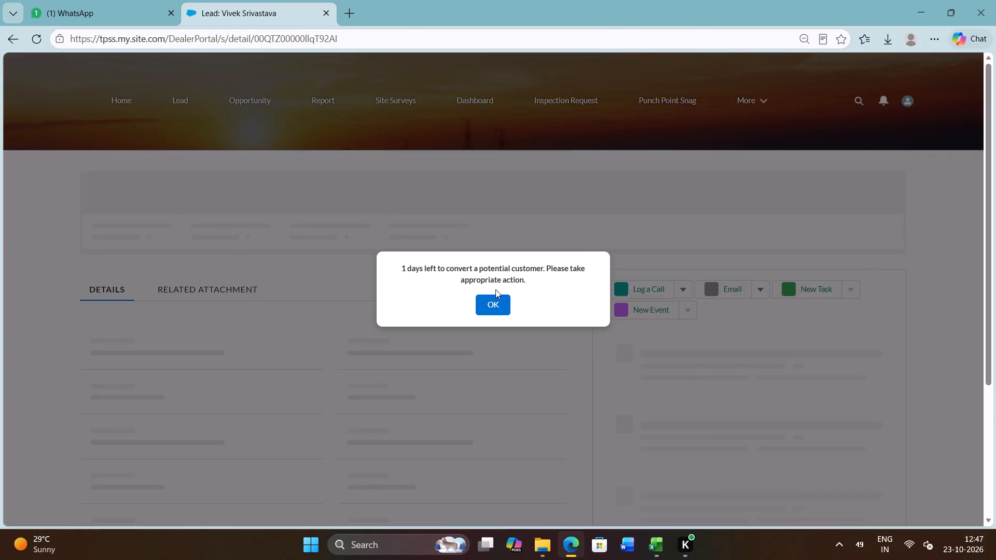
{"action": "left_click", "coordinate": [505, 295]}
{"action": "left_click", "coordinate": [490, 302]}
{"action": "left_click", "coordinate": [313, 426]}
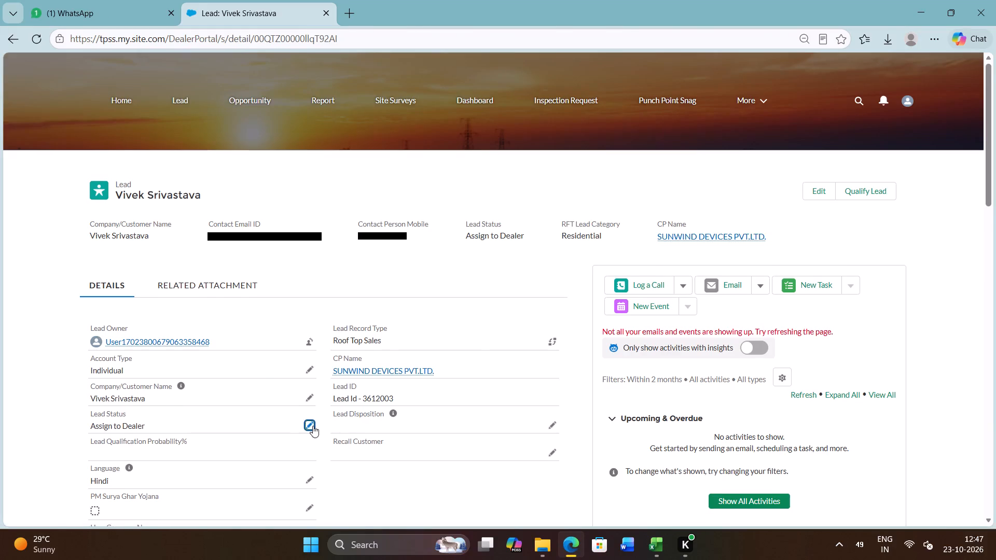
{"action": "left_click", "coordinate": [290, 436]}
{"action": "left_click", "coordinate": [254, 437]}
{"action": "left_click", "coordinate": [182, 402]}
{"action": "scroll", "coordinate": [408, 400], "scroll_direction": "down", "scroll_amount": 20}
{"action": "scroll", "coordinate": [408, 400], "scroll_direction": "down", "scroll_amount": 16}
{"action": "left_click", "coordinate": [341, 483]}
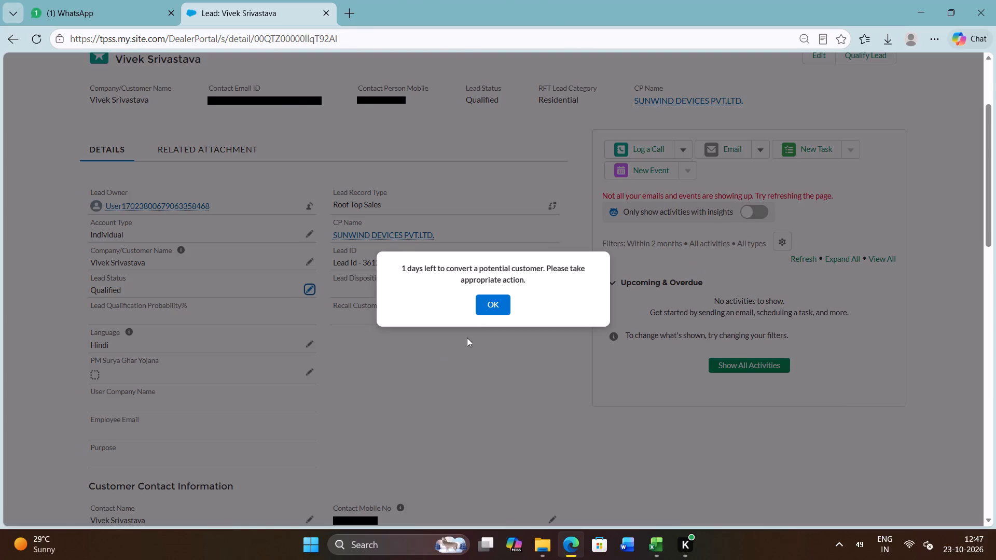
{"action": "left_click", "coordinate": [497, 295]}
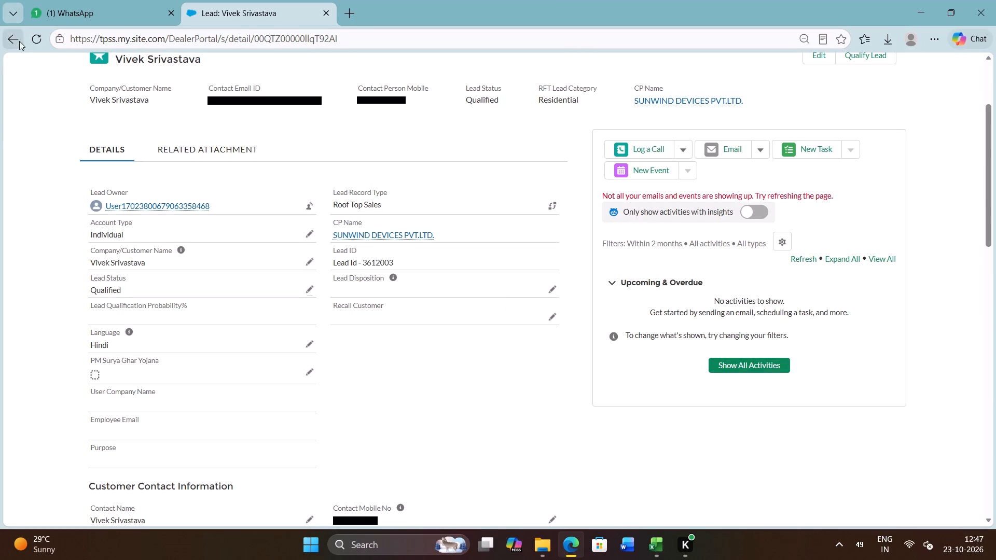